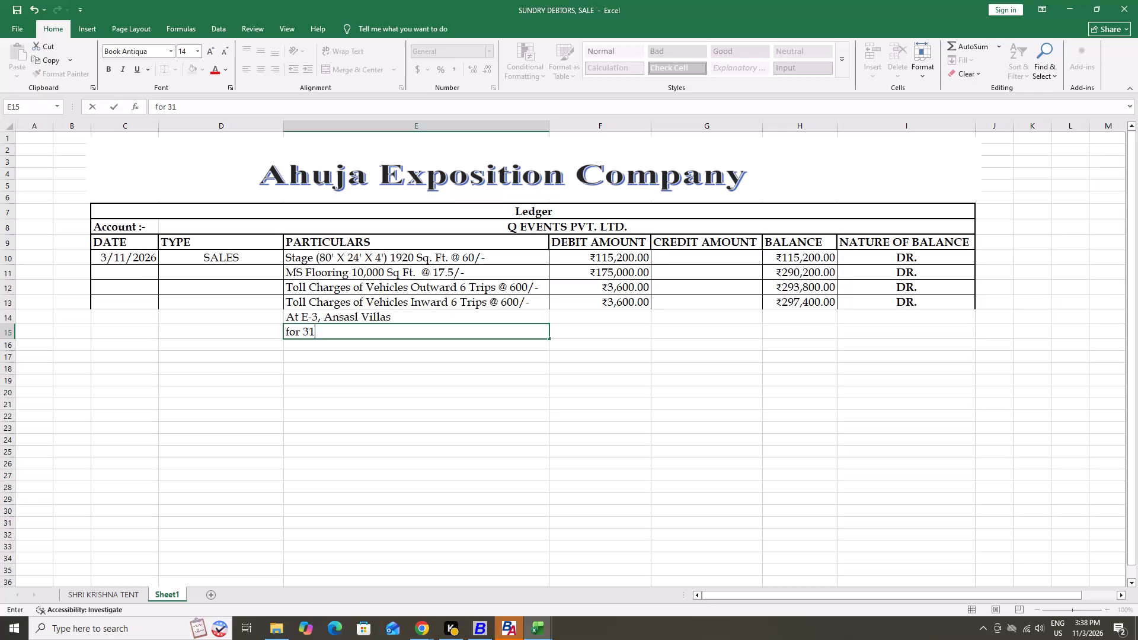
Discard the unfinished "for 31" entry in cell E15 below the venue line.
{"action": "key", "text": "Escape"}
{"action": "key", "text": "Escape"}
{"action": "key", "text": "Escape"}
Reopen the venue line in cell E14 for editing and append a space at the end of its text.
{"action": "key", "text": "Up"}
{"action": "key", "text": "F2"}
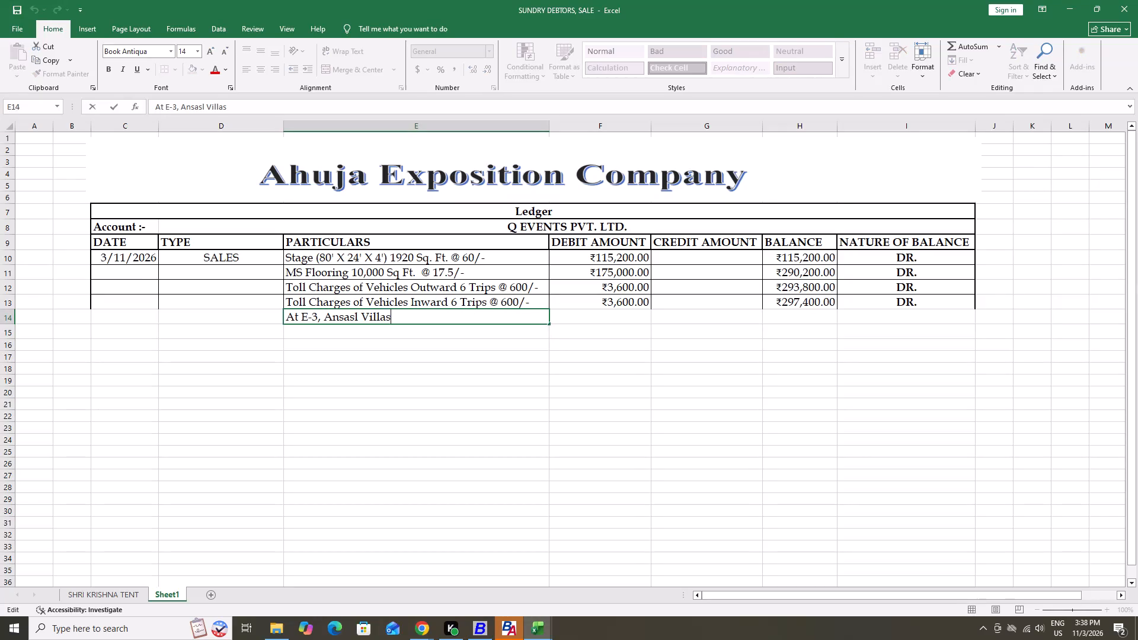
{"action": "key", "text": "Left"}
{"action": "key", "text": "Left"}
{"action": "key", "text": "Right"}
{"action": "key", "text": "Right"}
{"action": "key", "text": "Right"}
{"action": "key", "text": "space"}
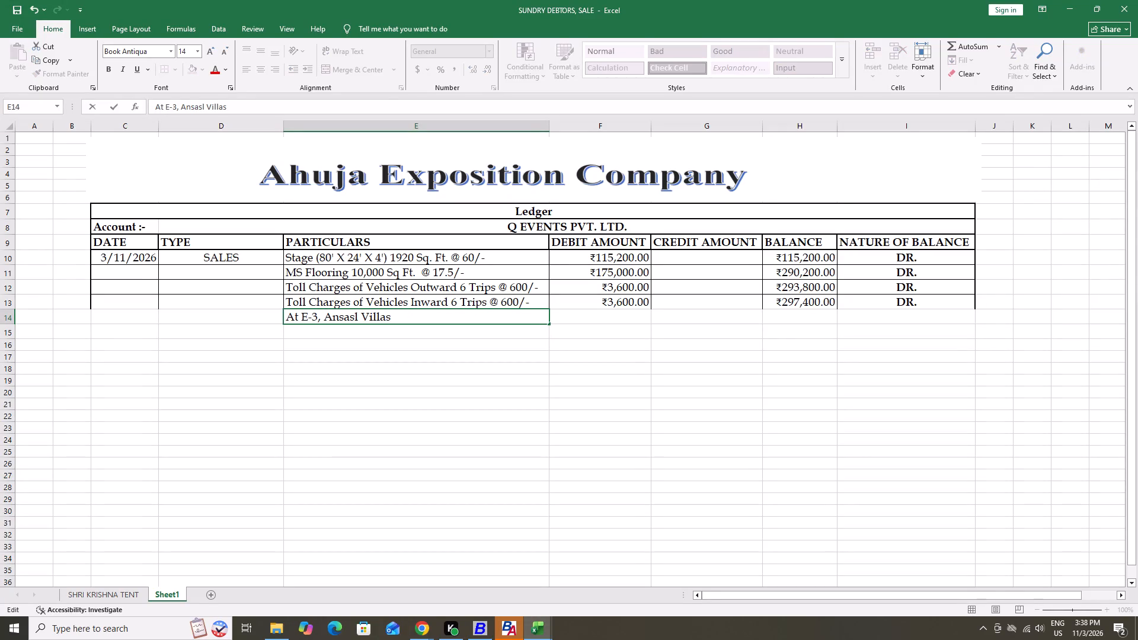
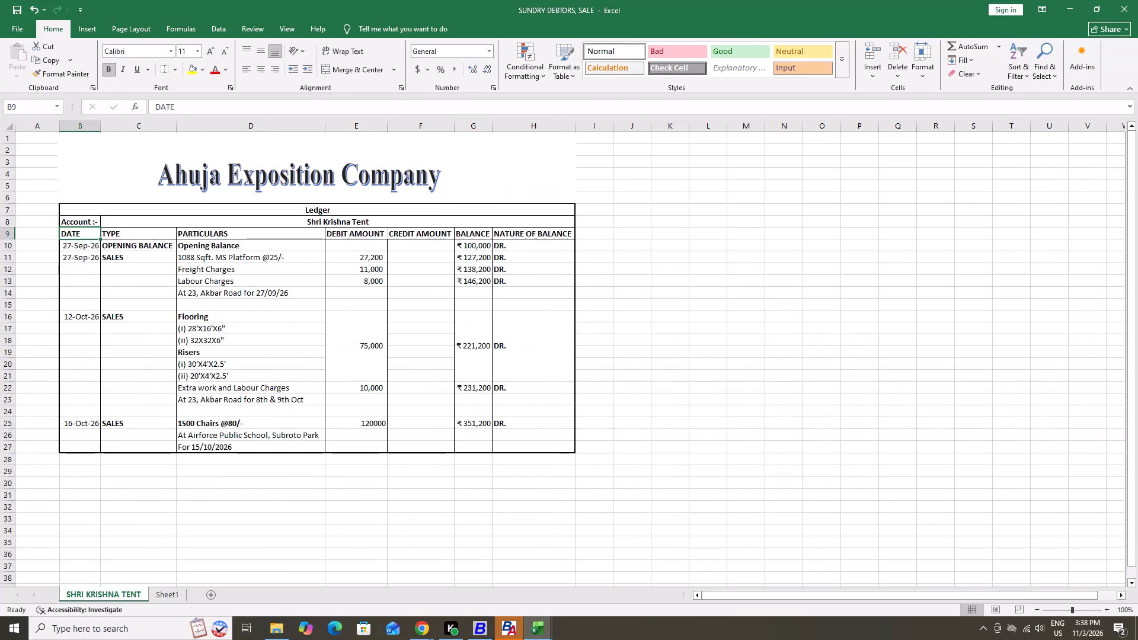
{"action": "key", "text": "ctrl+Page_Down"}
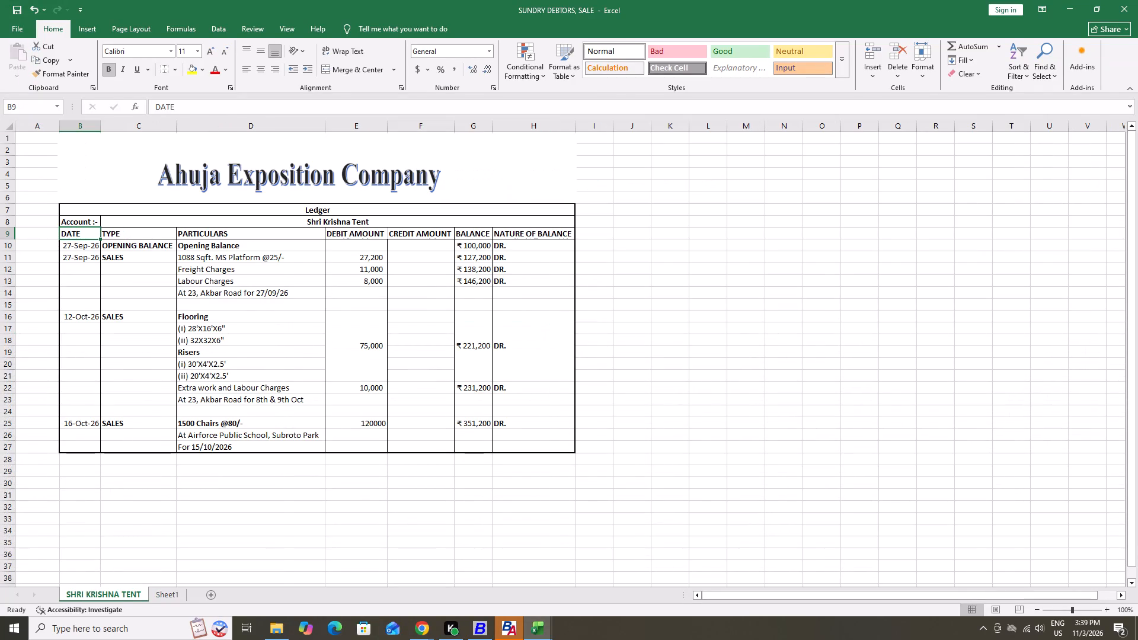
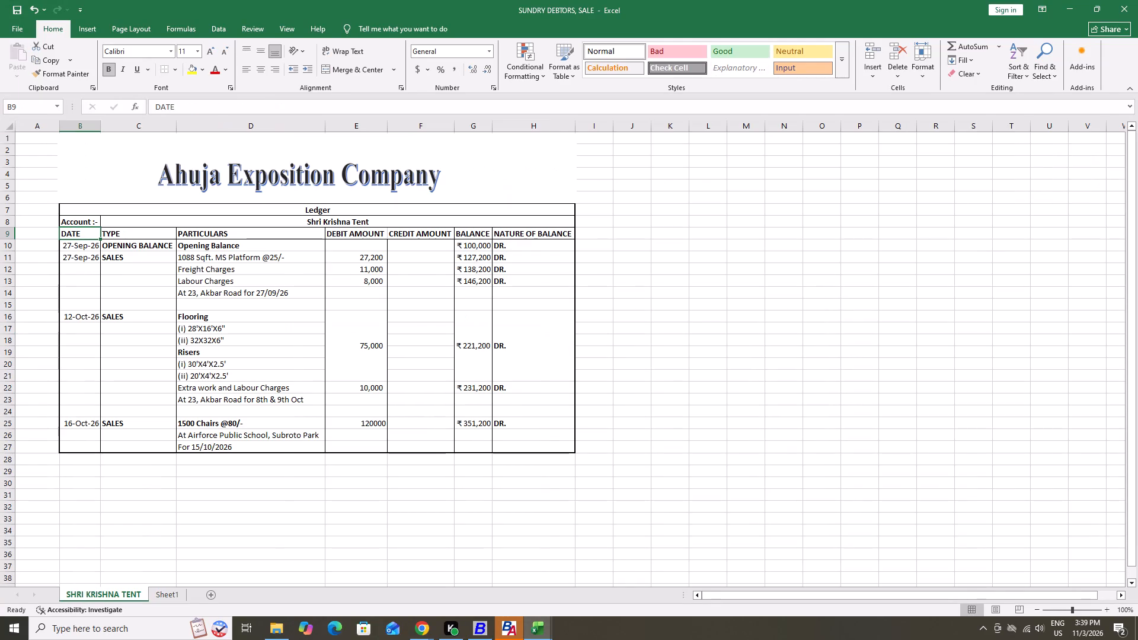
Switch to the sheet holding the Q Events Pvt. Ltd. ledger.
{"action": "key", "text": "ctrl+Page_Down"}
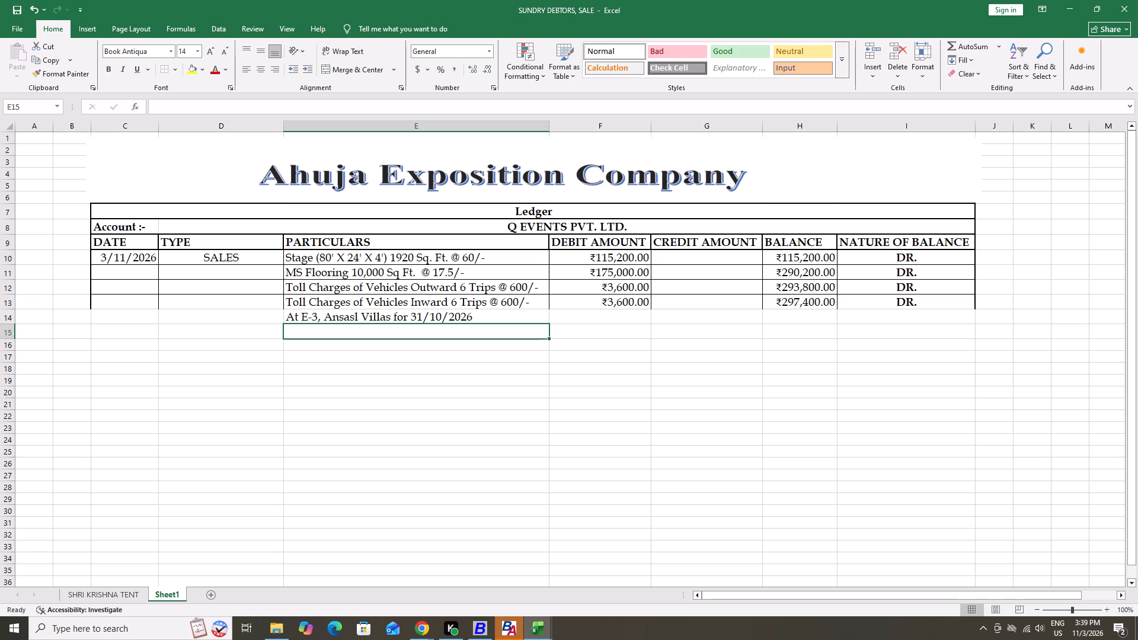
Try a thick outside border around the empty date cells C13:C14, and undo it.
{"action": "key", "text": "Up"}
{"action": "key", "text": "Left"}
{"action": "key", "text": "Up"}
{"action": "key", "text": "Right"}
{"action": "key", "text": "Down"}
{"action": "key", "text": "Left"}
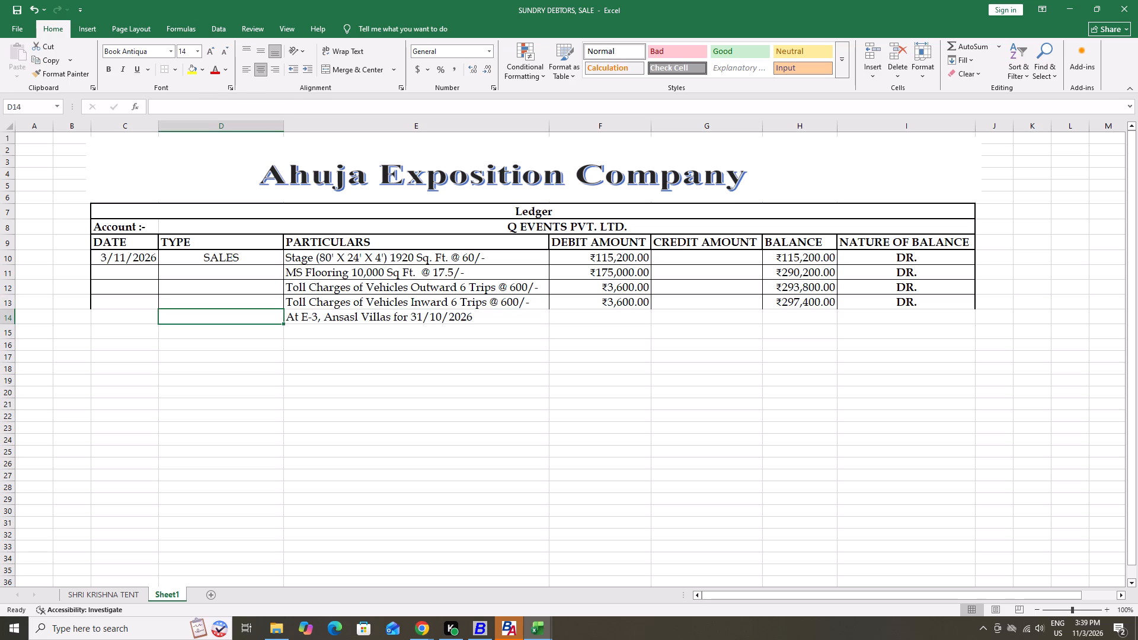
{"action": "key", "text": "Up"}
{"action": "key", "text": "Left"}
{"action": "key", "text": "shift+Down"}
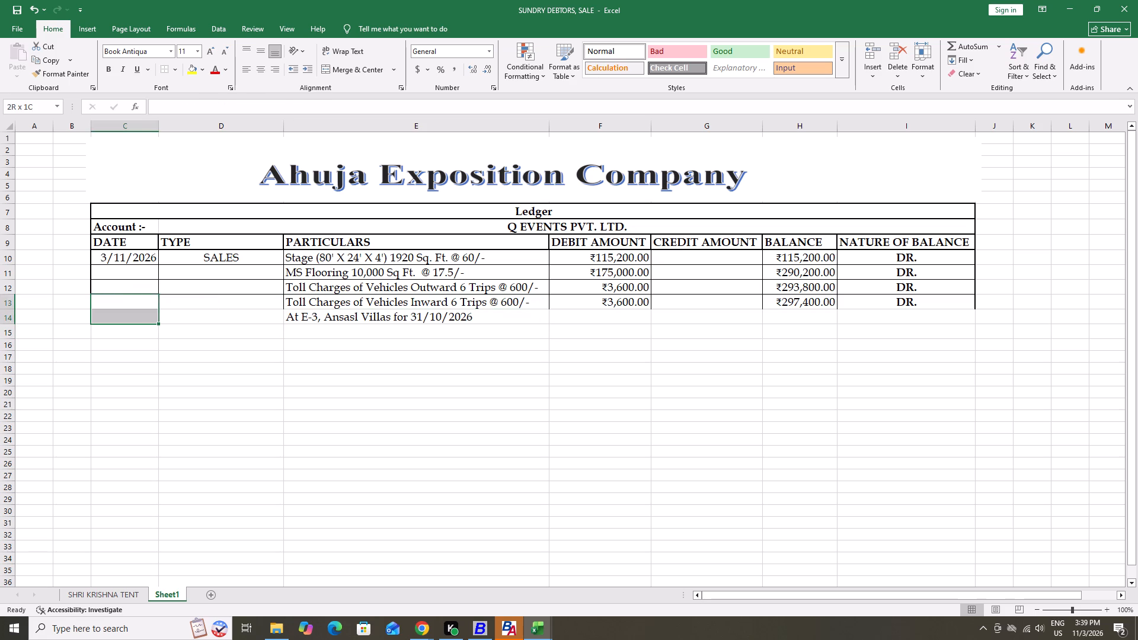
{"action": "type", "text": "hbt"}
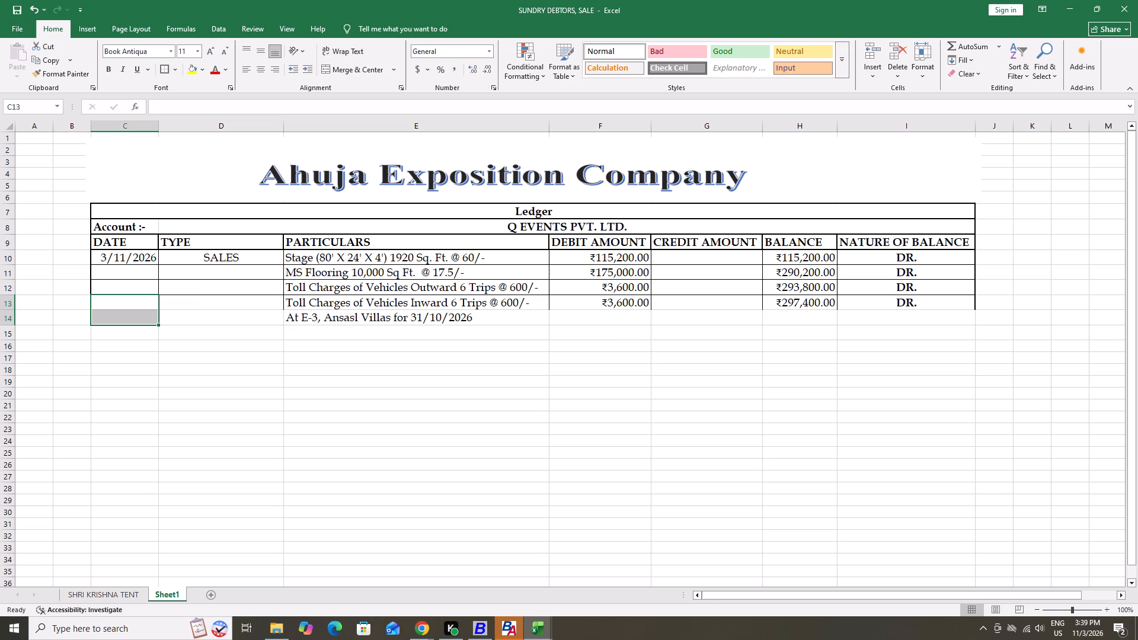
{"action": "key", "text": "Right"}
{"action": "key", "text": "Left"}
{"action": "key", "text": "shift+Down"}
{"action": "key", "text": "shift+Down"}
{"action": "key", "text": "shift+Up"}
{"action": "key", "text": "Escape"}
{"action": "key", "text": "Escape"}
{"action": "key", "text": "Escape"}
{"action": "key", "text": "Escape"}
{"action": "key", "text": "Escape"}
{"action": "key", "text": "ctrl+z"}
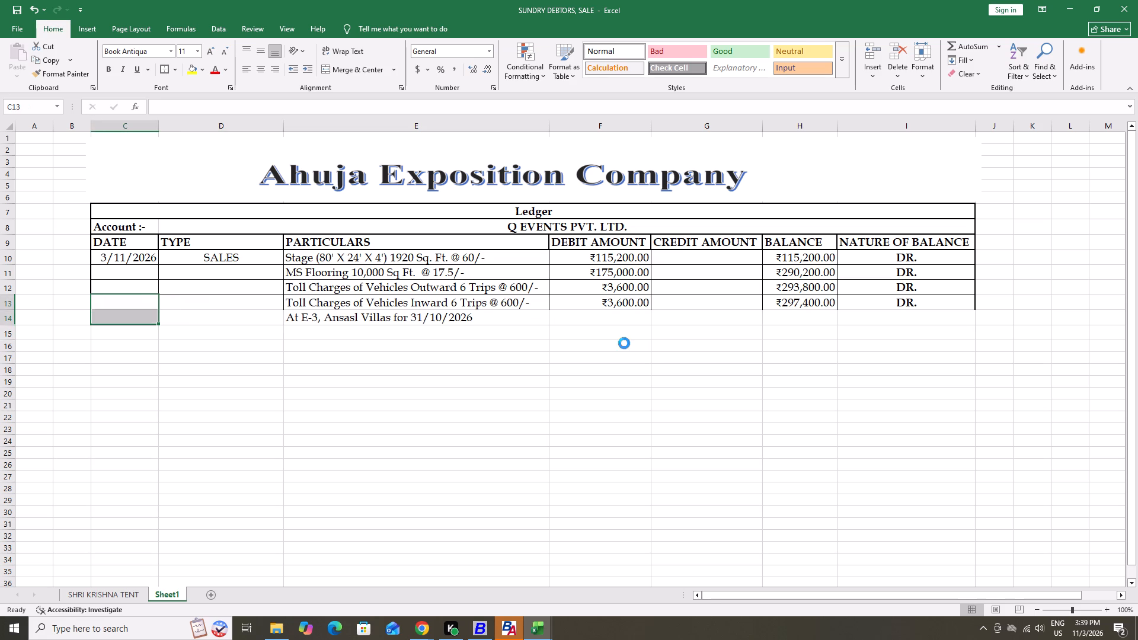
Apply outside borders to the type cell D13, and repeat them on D14 and the venue line in E14.
{"action": "key", "text": "Right"}
{"action": "key", "text": "Right"}
{"action": "key", "text": "Left"}
{"action": "key", "text": "Left"}
{"action": "key", "text": "Right"}
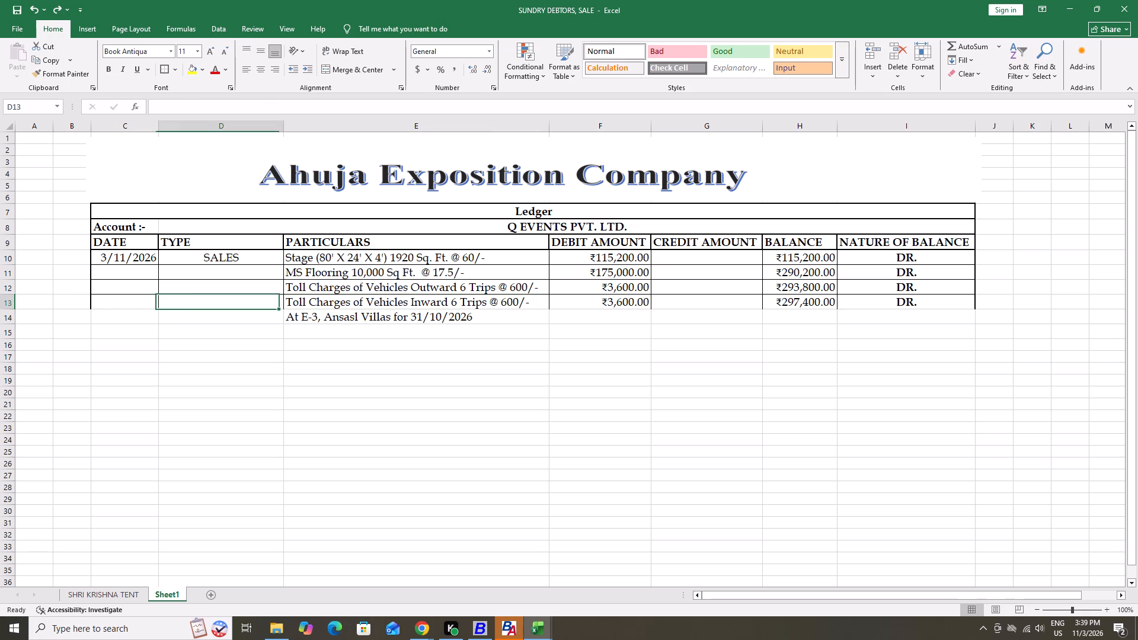
{"action": "key", "text": "alt+h"}
{"action": "type", "text": "bs"}
{"action": "key", "text": "Down"}
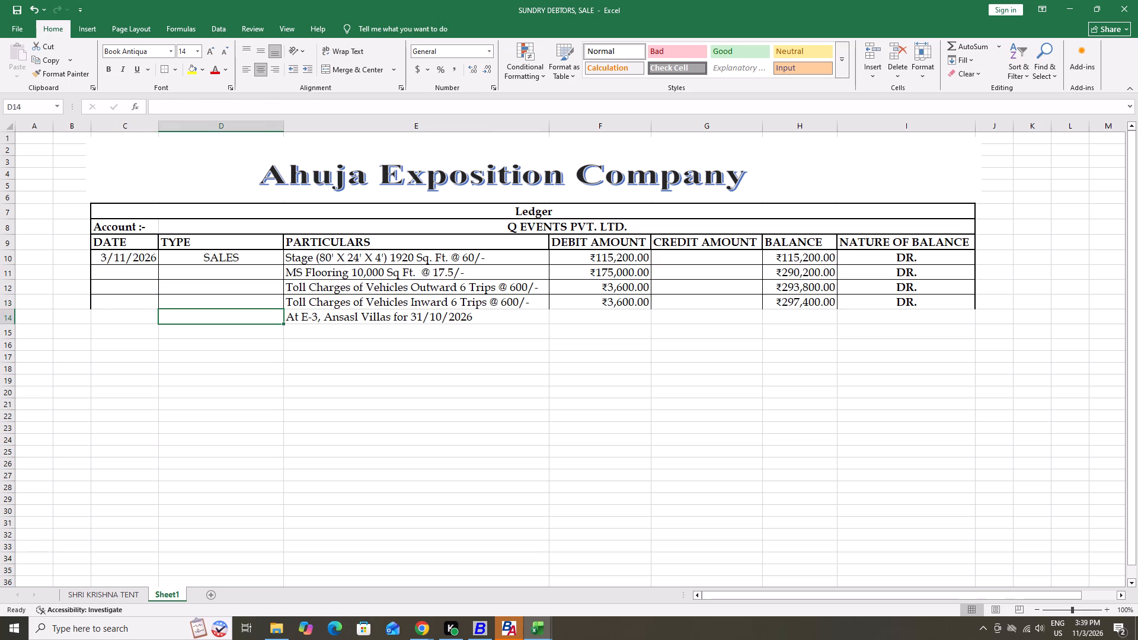
{"action": "key", "text": "ctrl+y"}
{"action": "key", "text": "Right"}
{"action": "key", "text": "Right"}
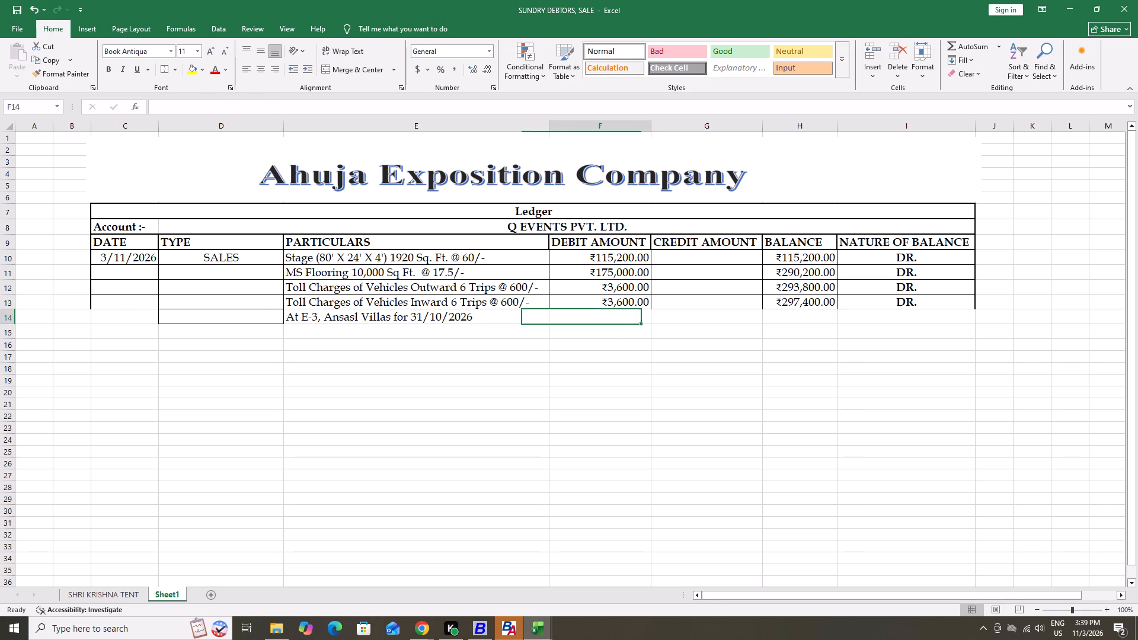
{"action": "key", "text": "Left"}
{"action": "key", "text": "Left"}
{"action": "key", "text": "Right"}
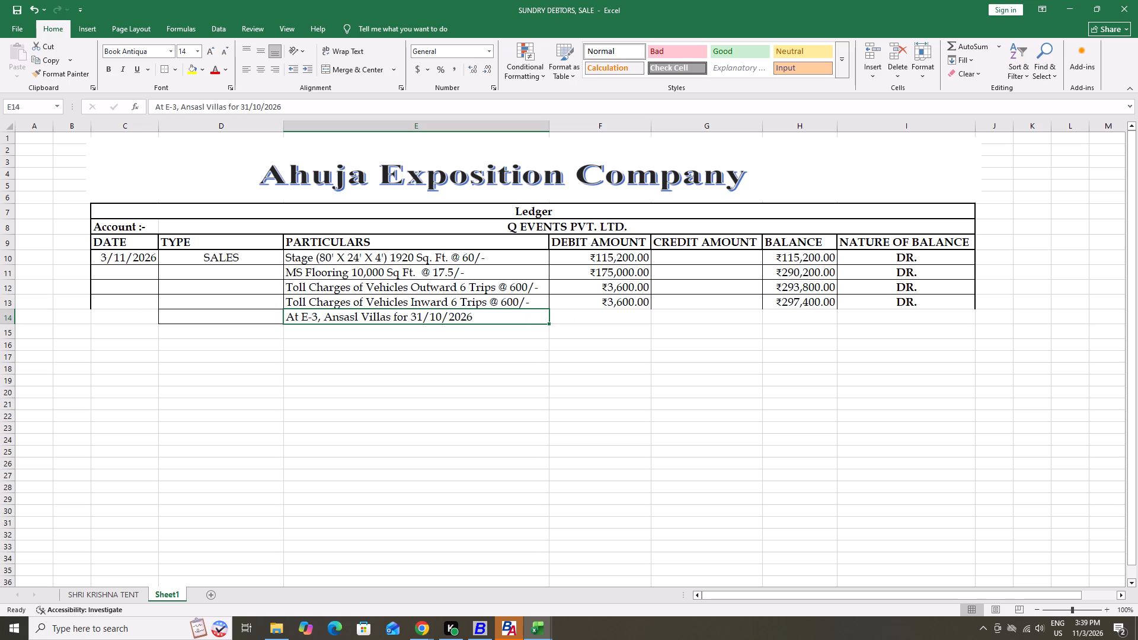
{"action": "key", "text": "Escape"}
{"action": "key", "text": "ctrl+y"}
{"action": "key", "text": "Right"}
{"action": "key", "text": "Right"}
{"action": "key", "text": "Left"}
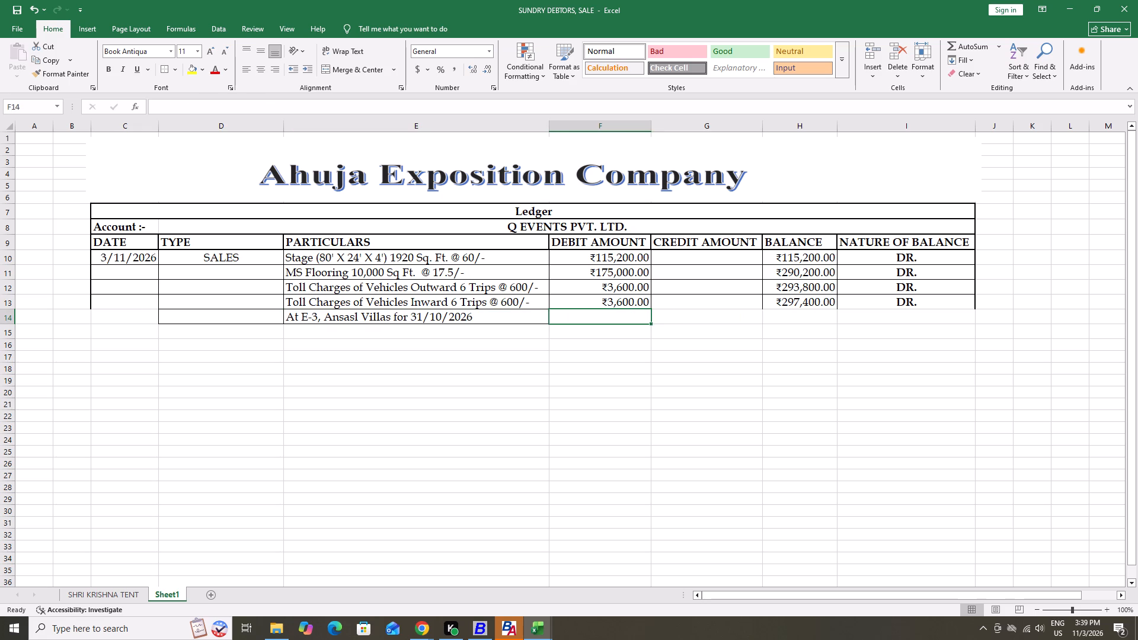
Repeat the outside borders on each venue-row cell from debit amount to nature of balance, F14 through I14.
{"action": "key", "text": "shift+Right"}
{"action": "key", "text": "shift+Right"}
{"action": "key", "text": "shift+Right"}
{"action": "key", "text": "Left"}
{"action": "key", "text": "Right"}
{"action": "key", "text": "ctrl+y"}
{"action": "key", "text": "Right"}
{"action": "key", "text": "ctrl+y"}
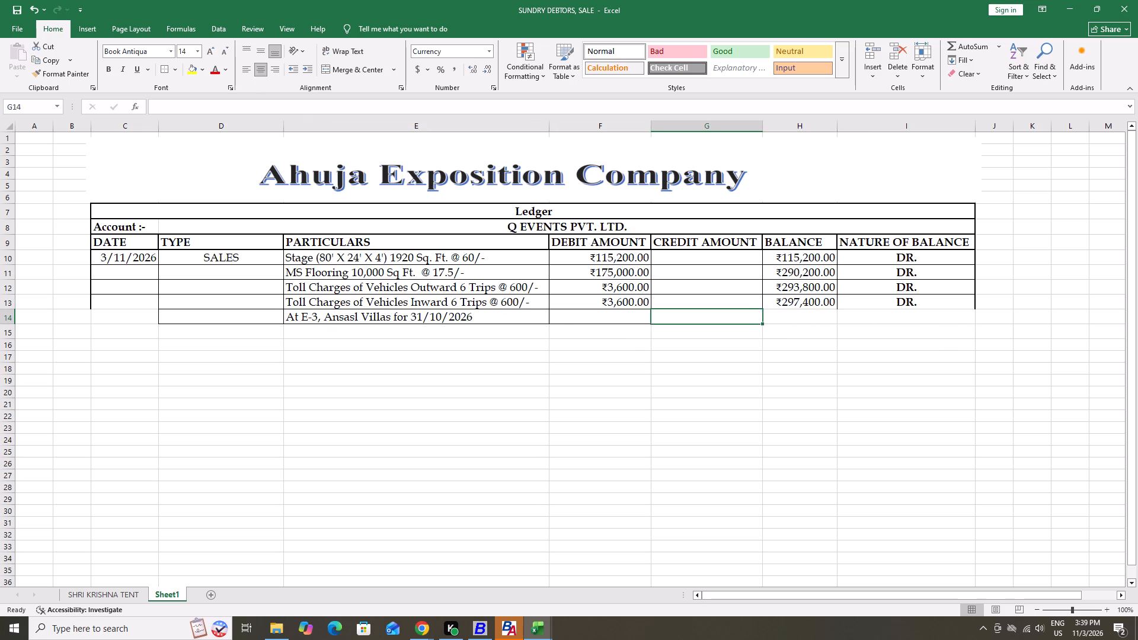
{"action": "key", "text": "Right"}
{"action": "key", "text": "ctrl+y"}
{"action": "key", "text": "Right"}
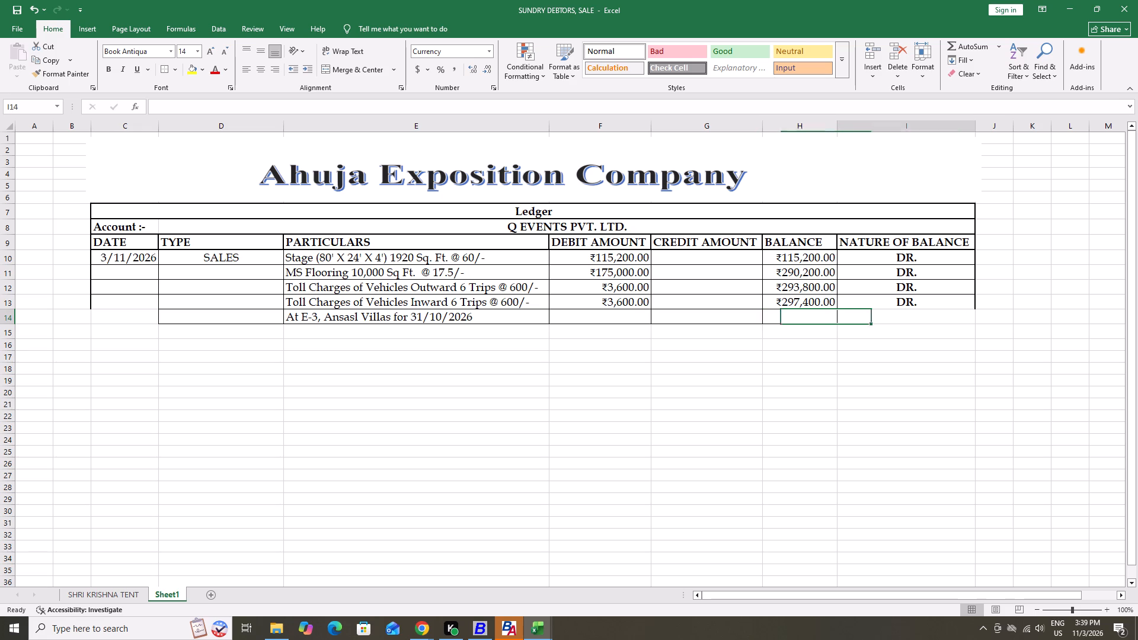
{"action": "key", "text": "ctrl+y"}
Repeat the outside borders on the venue row's date cell, C14.
{"action": "key", "text": "Left"}
{"action": "key", "text": "Left"}
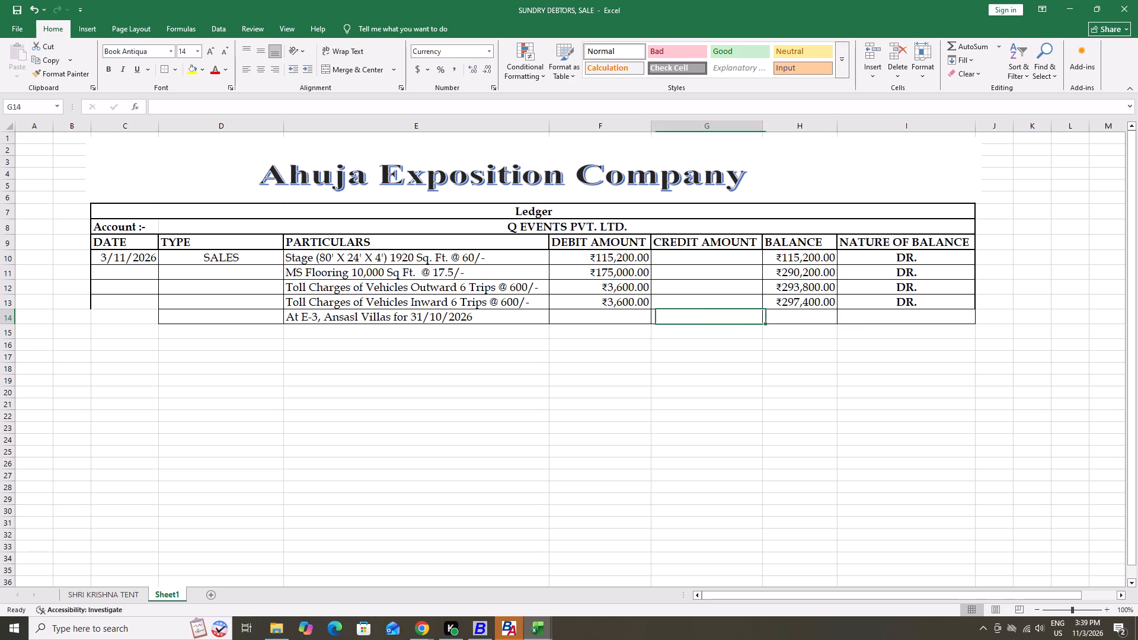
{"action": "key", "text": "Left"}
{"action": "key", "text": "Left"}
{"action": "key", "text": "Left"}
{"action": "key", "text": "Left"}
{"action": "key", "text": "Right"}
{"action": "key", "text": "Left"}
{"action": "key", "text": "Left"}
{"action": "key", "text": "Right"}
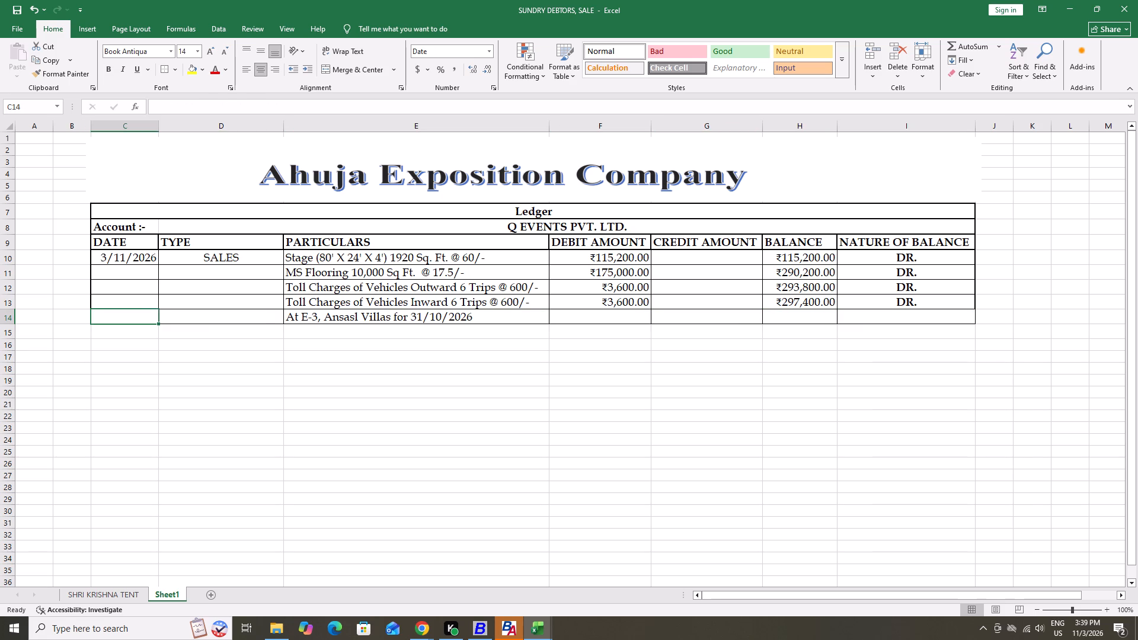
{"action": "key", "text": "ctrl+y"}
{"action": "key", "text": "Up"}
{"action": "key", "text": "Down"}
{"action": "key", "text": "Escape"}
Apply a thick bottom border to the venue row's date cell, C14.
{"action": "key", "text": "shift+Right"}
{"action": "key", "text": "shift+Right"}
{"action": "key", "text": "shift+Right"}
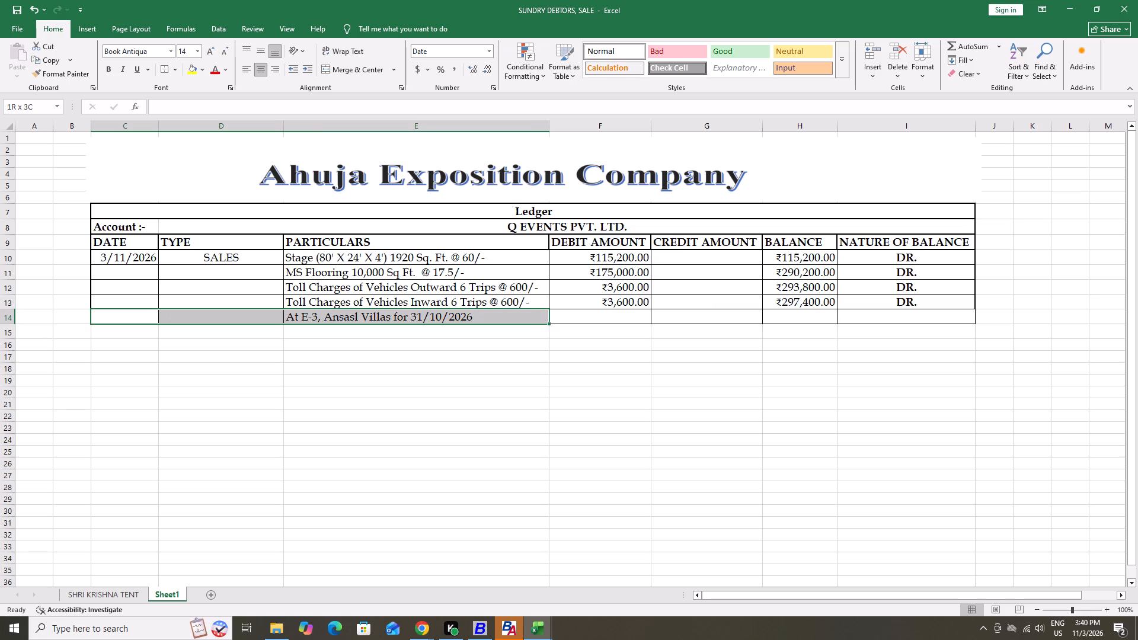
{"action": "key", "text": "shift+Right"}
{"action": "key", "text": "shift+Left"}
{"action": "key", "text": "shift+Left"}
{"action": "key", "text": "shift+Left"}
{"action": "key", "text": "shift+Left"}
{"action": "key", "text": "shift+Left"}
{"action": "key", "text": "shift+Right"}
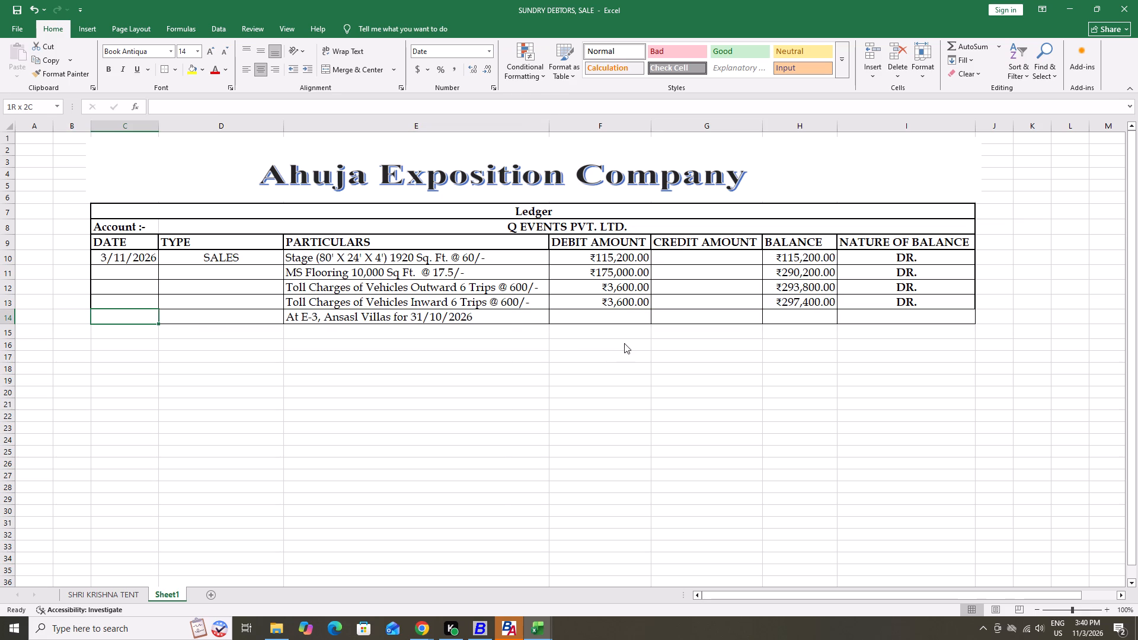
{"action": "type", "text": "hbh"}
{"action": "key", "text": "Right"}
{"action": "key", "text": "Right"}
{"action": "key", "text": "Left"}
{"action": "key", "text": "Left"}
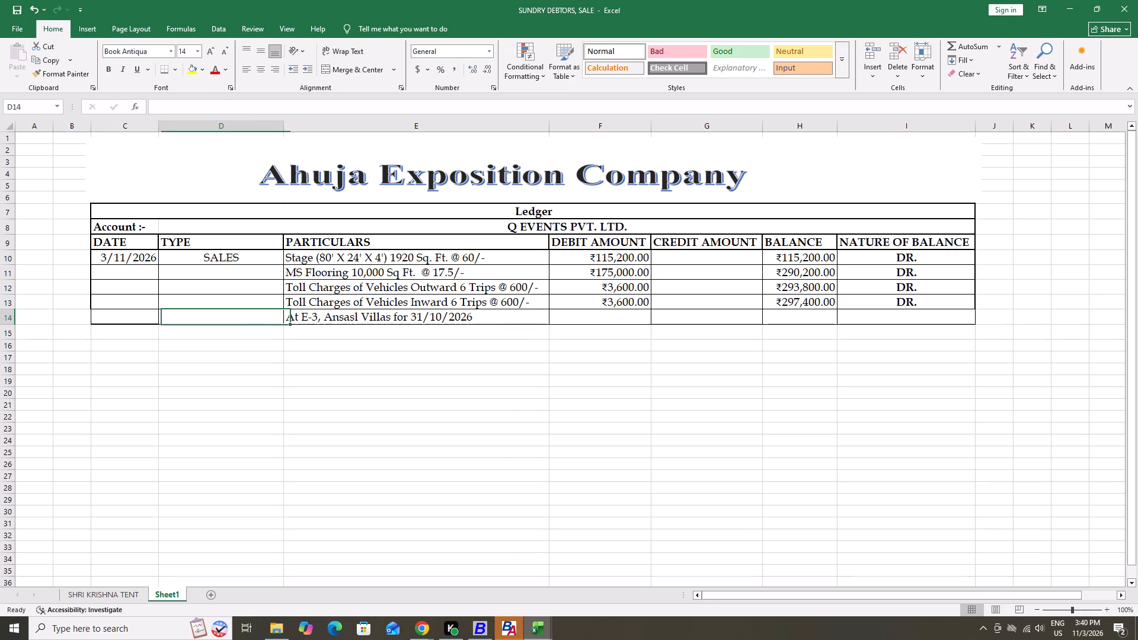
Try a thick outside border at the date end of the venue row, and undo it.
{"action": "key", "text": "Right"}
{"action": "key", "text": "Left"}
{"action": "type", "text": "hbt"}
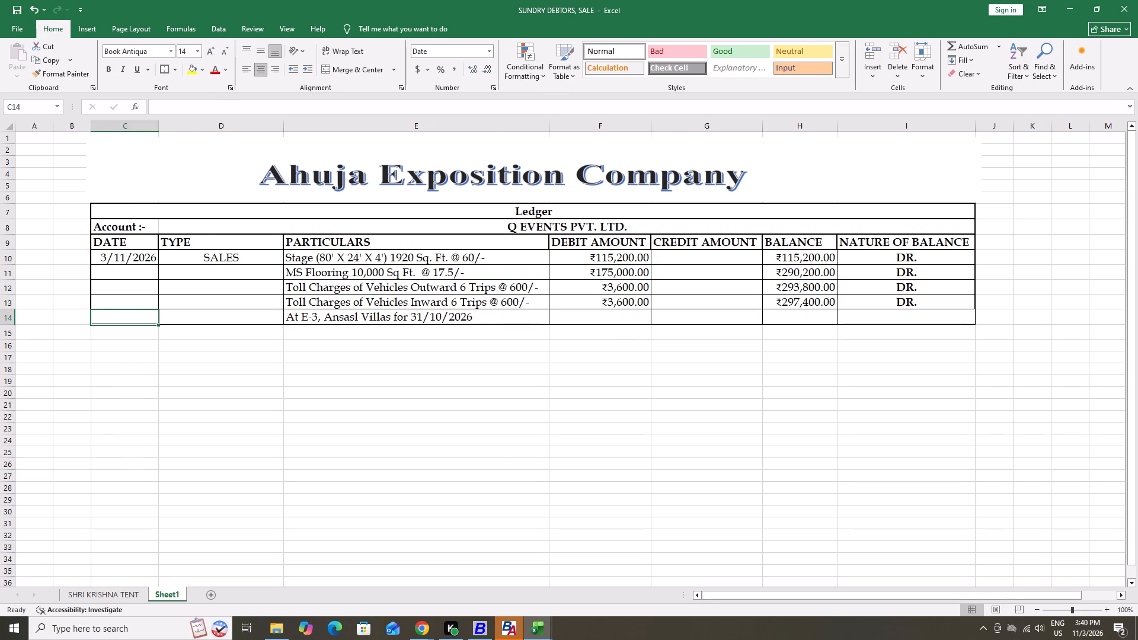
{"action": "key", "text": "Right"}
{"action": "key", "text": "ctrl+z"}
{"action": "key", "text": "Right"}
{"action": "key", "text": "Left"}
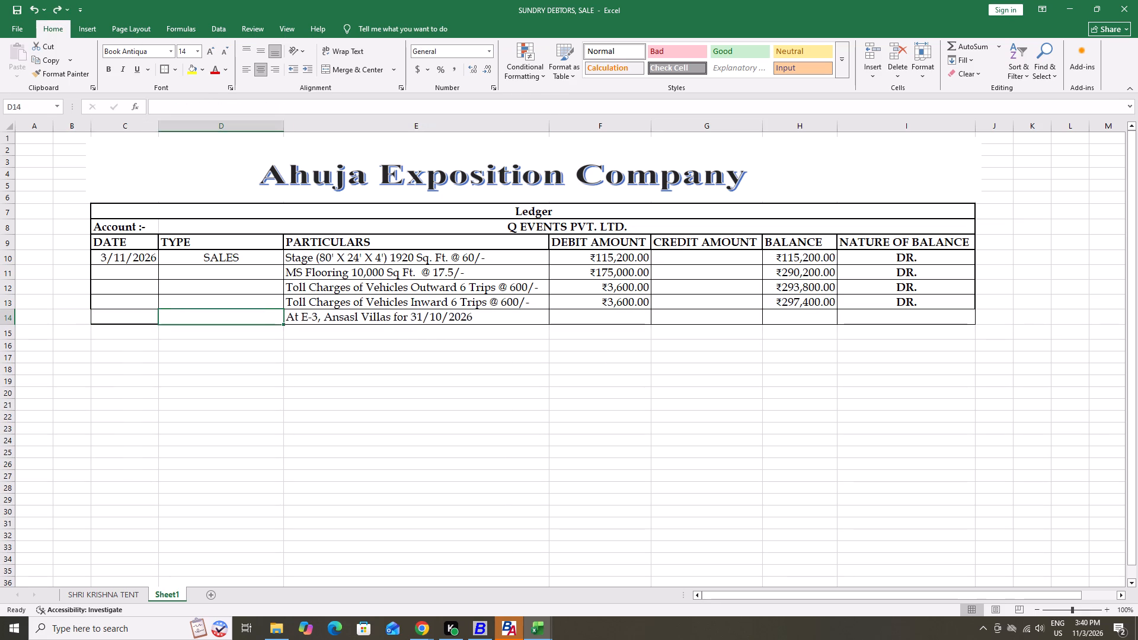
Give cell B14 a thick right border through the custom border settings, closing the ledger's outer edge beside the venue row.
{"action": "key", "text": "Left"}
{"action": "type", "text": "hb"}
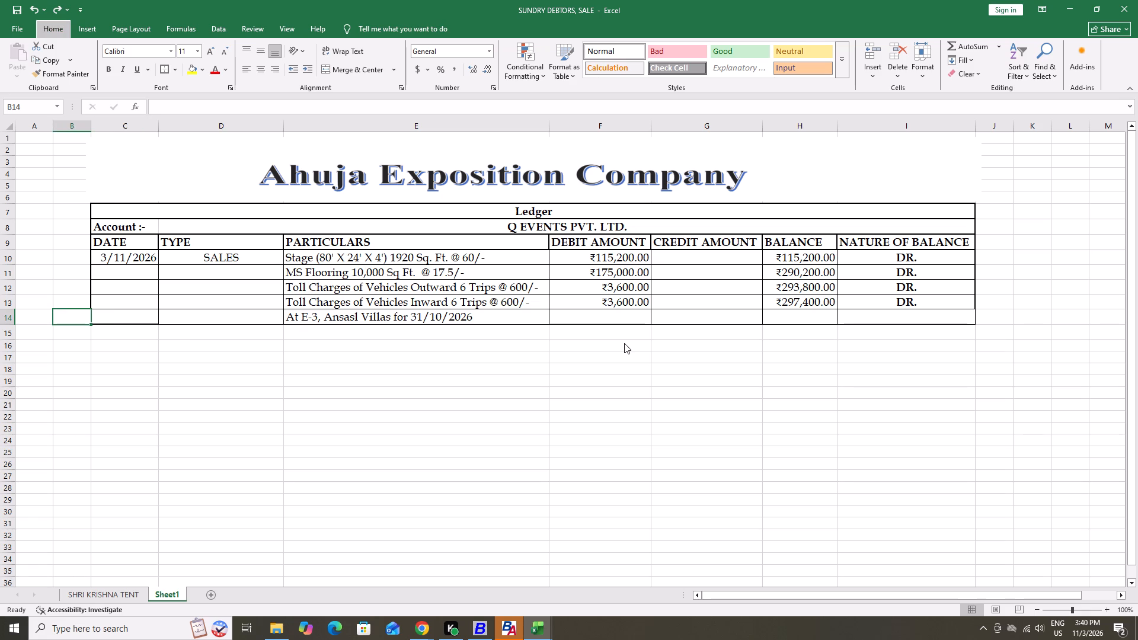
{"action": "key", "text": "Down"}
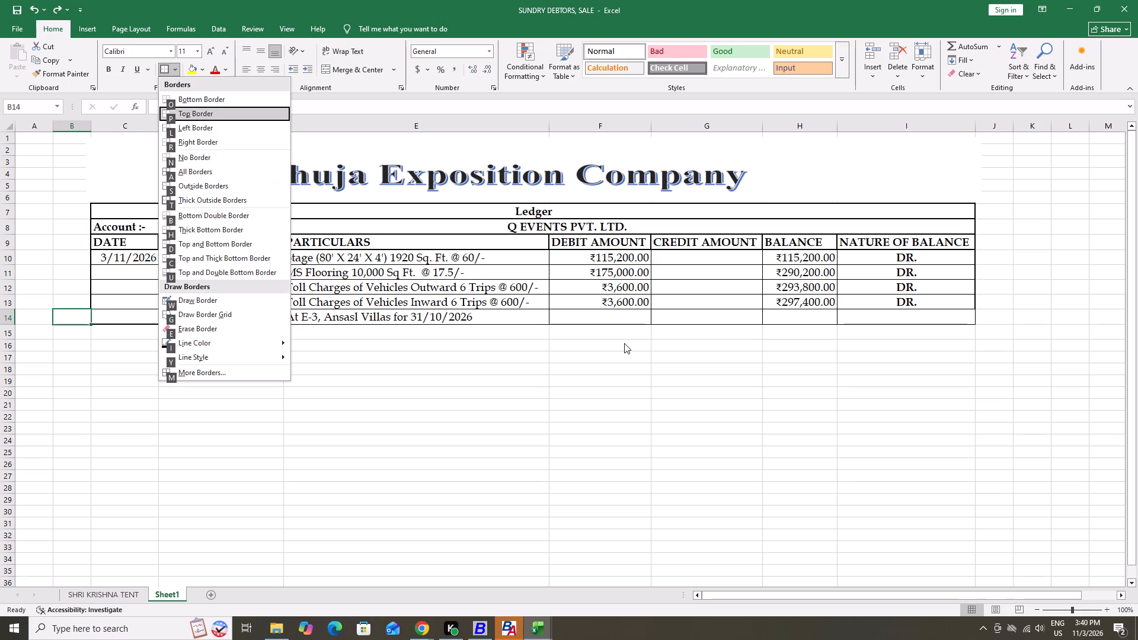
{"action": "key", "text": "Down"}
{"action": "key", "text": "Down"}
{"action": "key", "text": "Down"}
{"action": "key", "text": "Down"}
{"action": "key", "text": "Down"}
{"action": "key", "text": "Down"}
{"action": "key", "text": "Down"}
{"action": "key", "text": "Down"}
{"action": "key", "text": "Down"}
{"action": "key", "text": "Down"}
{"action": "key", "text": "Down"}
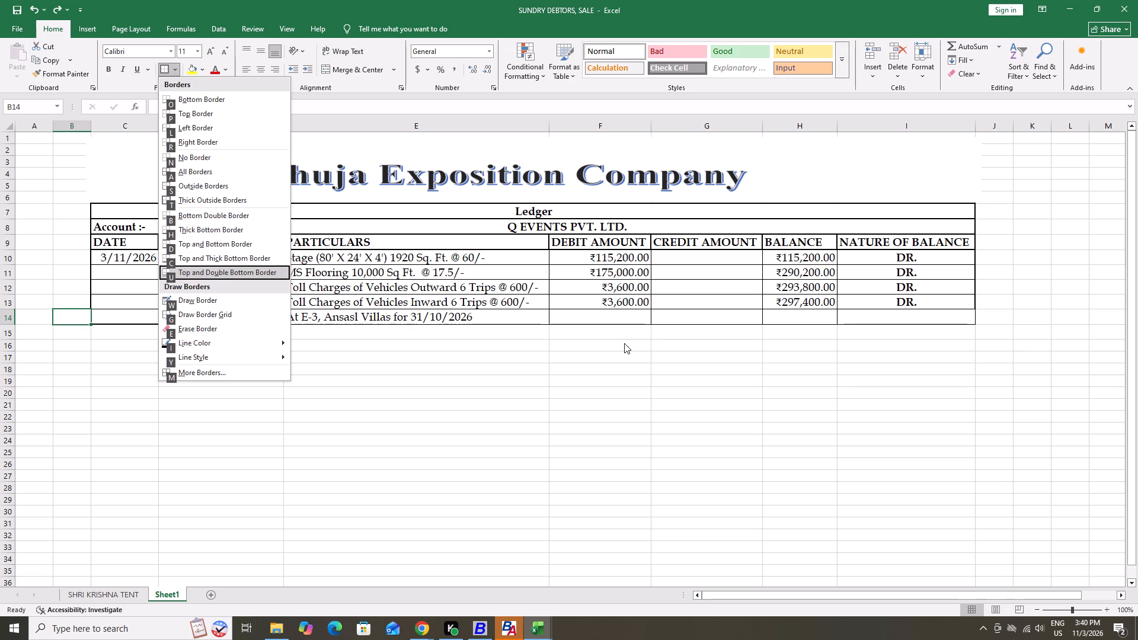
{"action": "key", "text": "Down"}
{"action": "key", "text": "Down"}
{"action": "key", "text": "Down"}
{"action": "key", "text": "Down"}
{"action": "key", "text": "Down"}
{"action": "key", "text": "Down"}
{"action": "key", "text": "Return"}
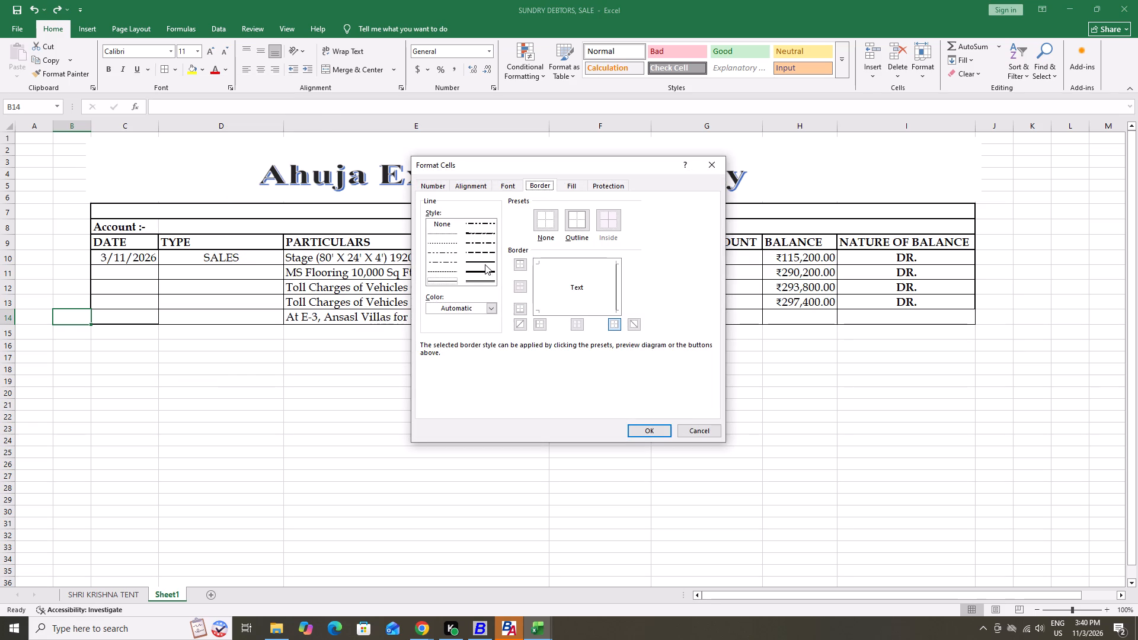
{"action": "left_click", "coordinate": [485, 263]}
{"action": "left_click", "coordinate": [612, 322]}
{"action": "left_click", "coordinate": [649, 431]}
Apply a thick outside border to the "Account :-" label cell in row 8.
{"action": "left_click", "coordinate": [282, 385]}
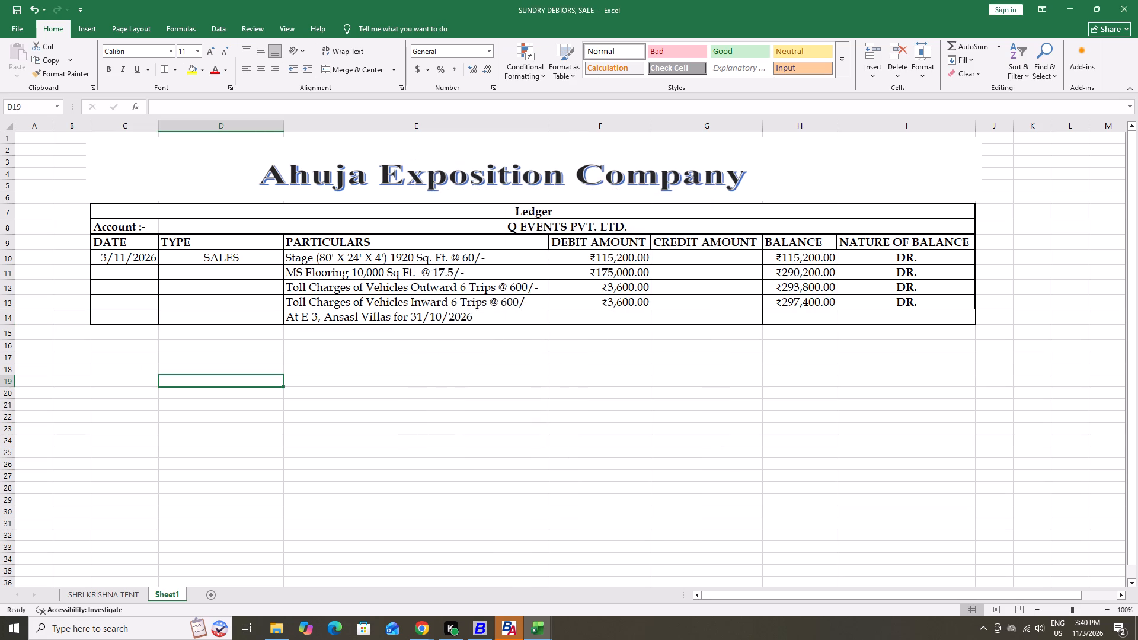
{"action": "key", "text": "Up"}
{"action": "key", "text": "Up"}
{"action": "key", "text": "Up"}
{"action": "key", "text": "Up"}
{"action": "key", "text": "Up"}
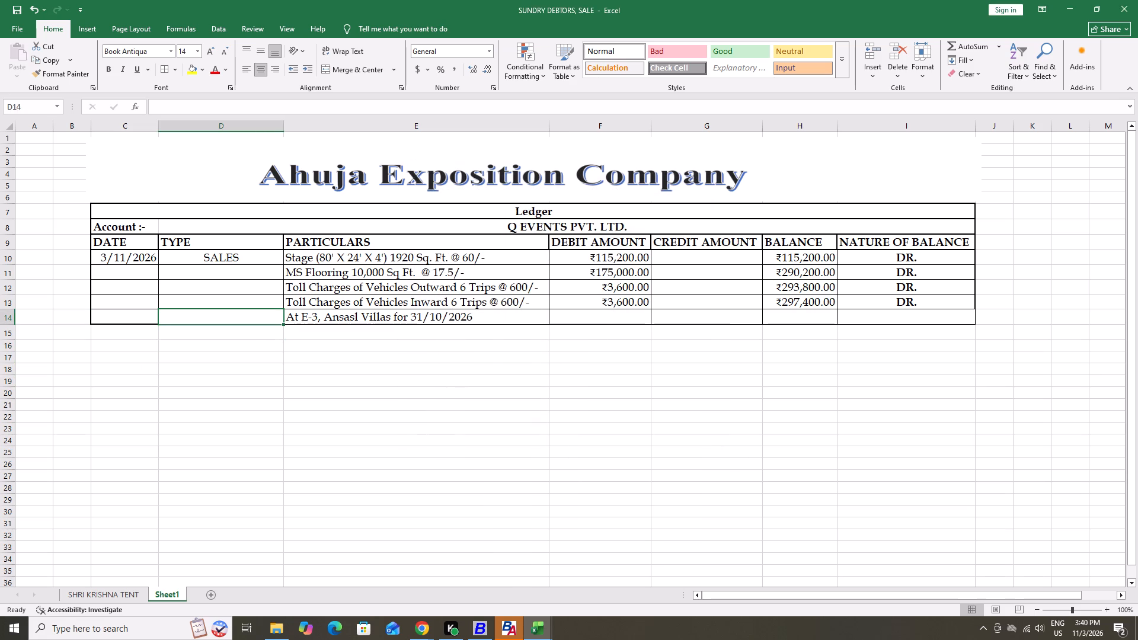
{"action": "key", "text": "Up"}
{"action": "key", "text": "Up"}
{"action": "key", "text": "Up"}
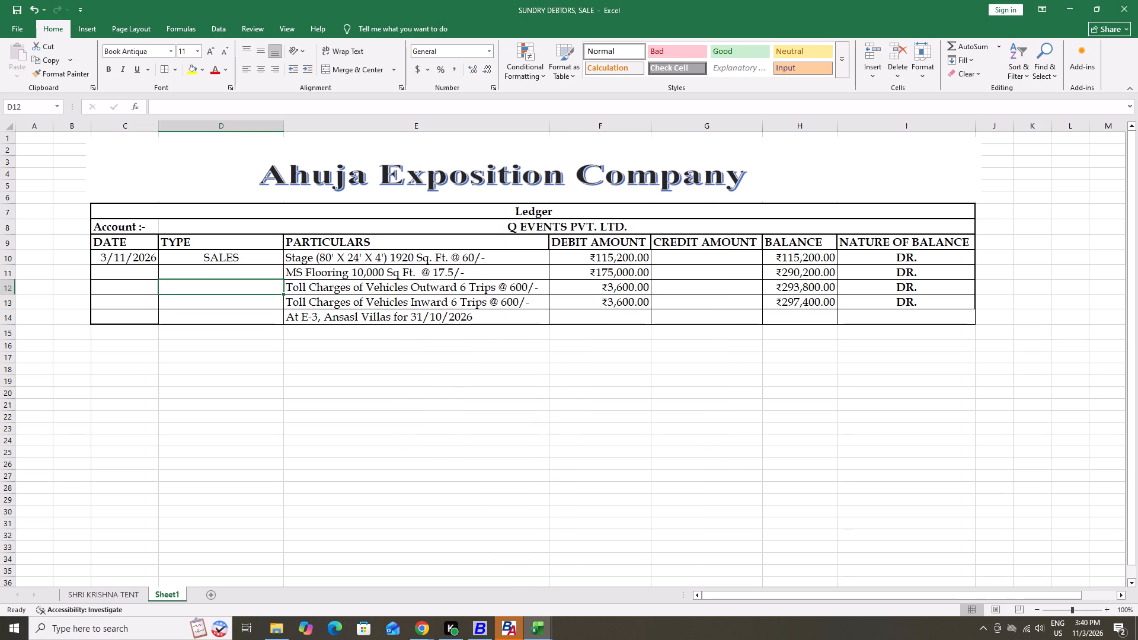
{"action": "key", "text": "Up"}
{"action": "key", "text": "Up"}
{"action": "key", "text": "Up"}
{"action": "key", "text": "Left"}
{"action": "type", "text": "hbt"}
Apply a thick bottom border across the whole venue row, C14:I14.
{"action": "key", "text": "Right"}
{"action": "key", "text": "Right"}
{"action": "key", "text": "Down"}
{"action": "key", "text": "Down"}
{"action": "key", "text": "Down"}
{"action": "key", "text": "Down"}
{"action": "key", "text": "Left"}
{"action": "key", "text": "Left"}
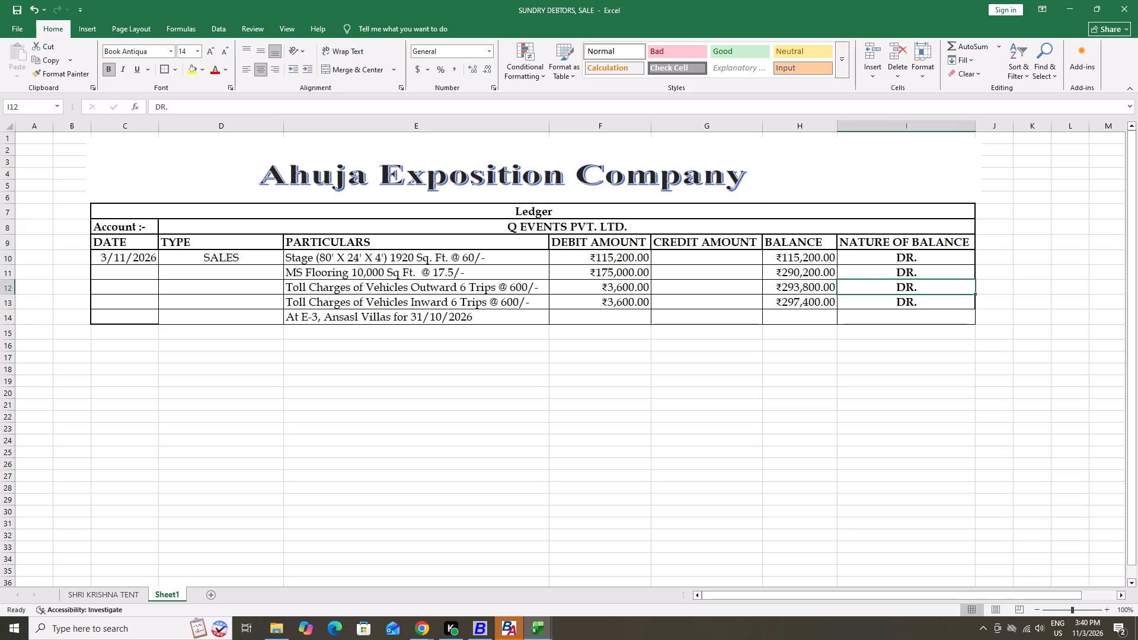
{"action": "key", "text": "Left"}
{"action": "key", "text": "Down"}
{"action": "key", "text": "Left"}
{"action": "key", "text": "Left"}
{"action": "key", "text": "Down"}
{"action": "key", "text": "Left"}
{"action": "key", "text": "Down"}
{"action": "key", "text": "Left"}
{"action": "key", "text": "Up"}
{"action": "key", "text": "Right"}
{"action": "key", "text": "Left"}
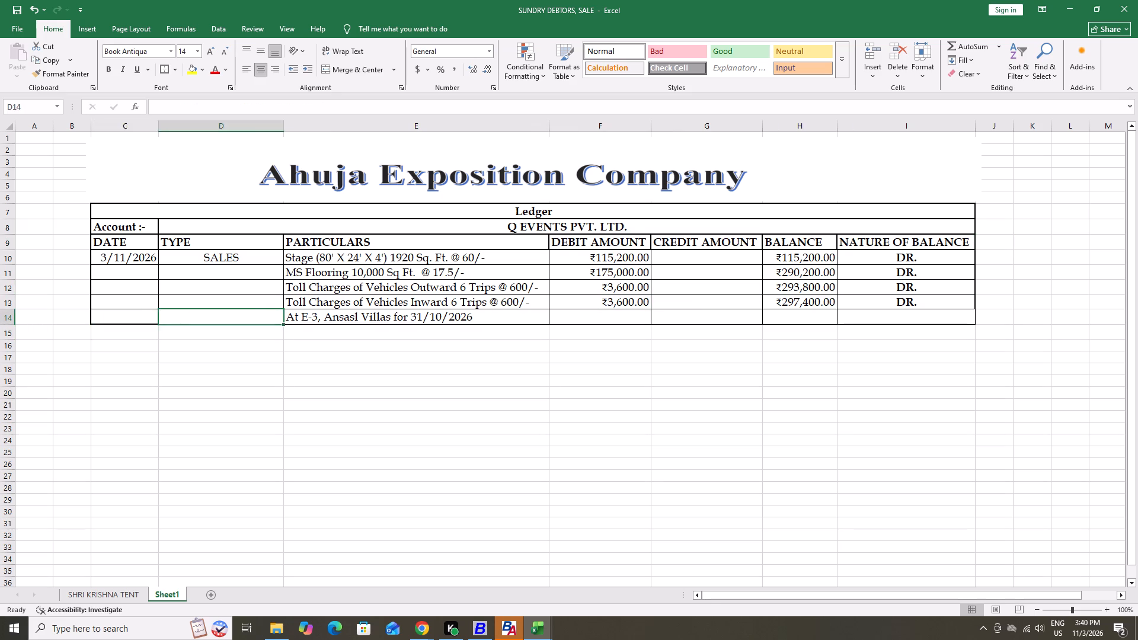
{"action": "key", "text": "shift+Right"}
{"action": "key", "text": "shift+Right"}
{"action": "key", "text": "shift+Right"}
{"action": "key", "text": "shift+Right"}
{"action": "key", "text": "shift+Right"}
{"action": "key", "text": "shift+Right"}
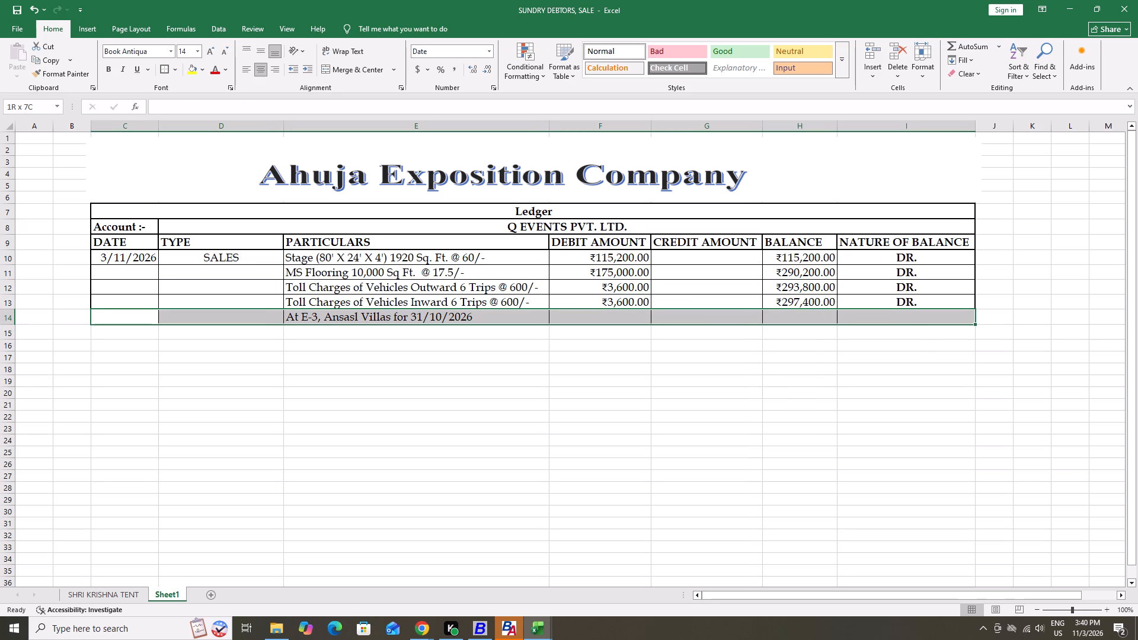
{"action": "key", "text": "alt+h"}
{"action": "type", "text": "bh"}
{"action": "key", "text": "Right"}
{"action": "key", "text": "Right"}
{"action": "key", "text": "Right"}
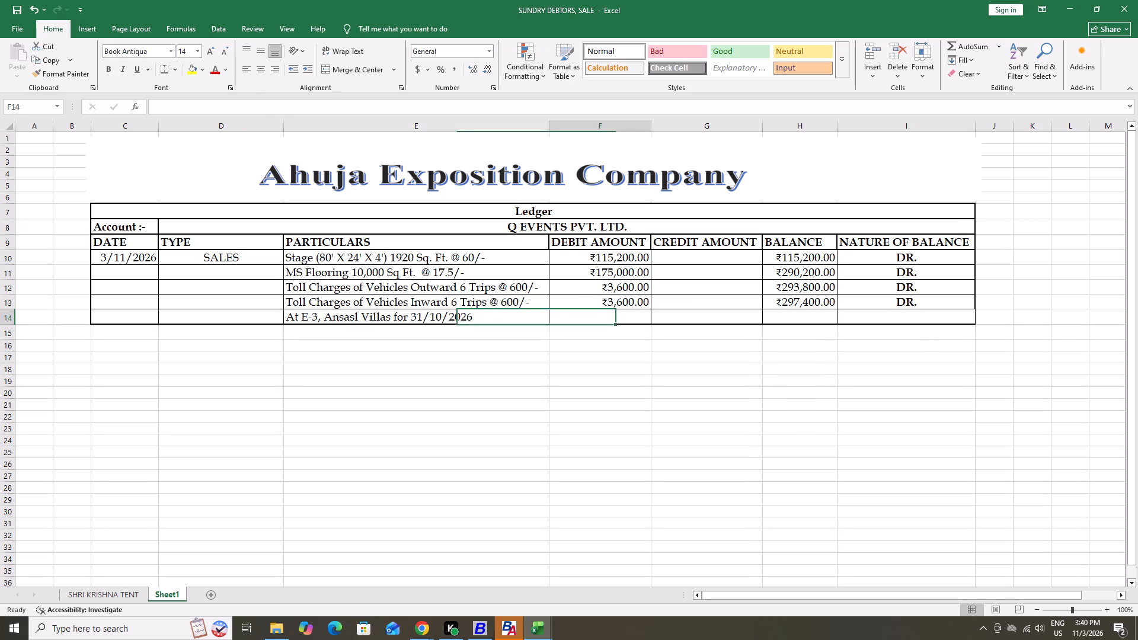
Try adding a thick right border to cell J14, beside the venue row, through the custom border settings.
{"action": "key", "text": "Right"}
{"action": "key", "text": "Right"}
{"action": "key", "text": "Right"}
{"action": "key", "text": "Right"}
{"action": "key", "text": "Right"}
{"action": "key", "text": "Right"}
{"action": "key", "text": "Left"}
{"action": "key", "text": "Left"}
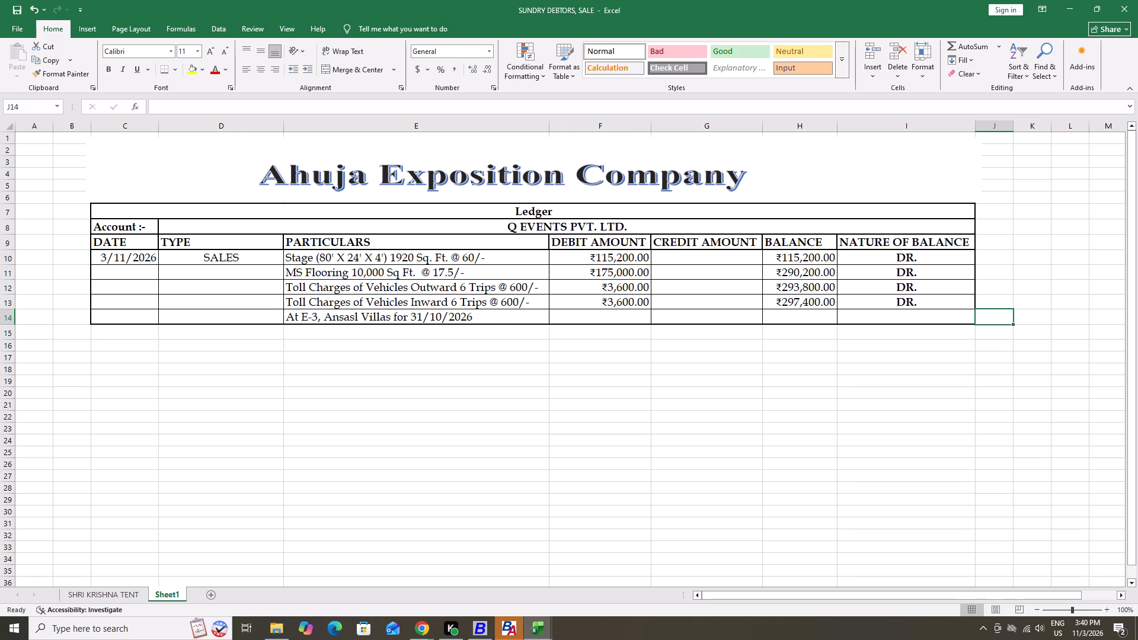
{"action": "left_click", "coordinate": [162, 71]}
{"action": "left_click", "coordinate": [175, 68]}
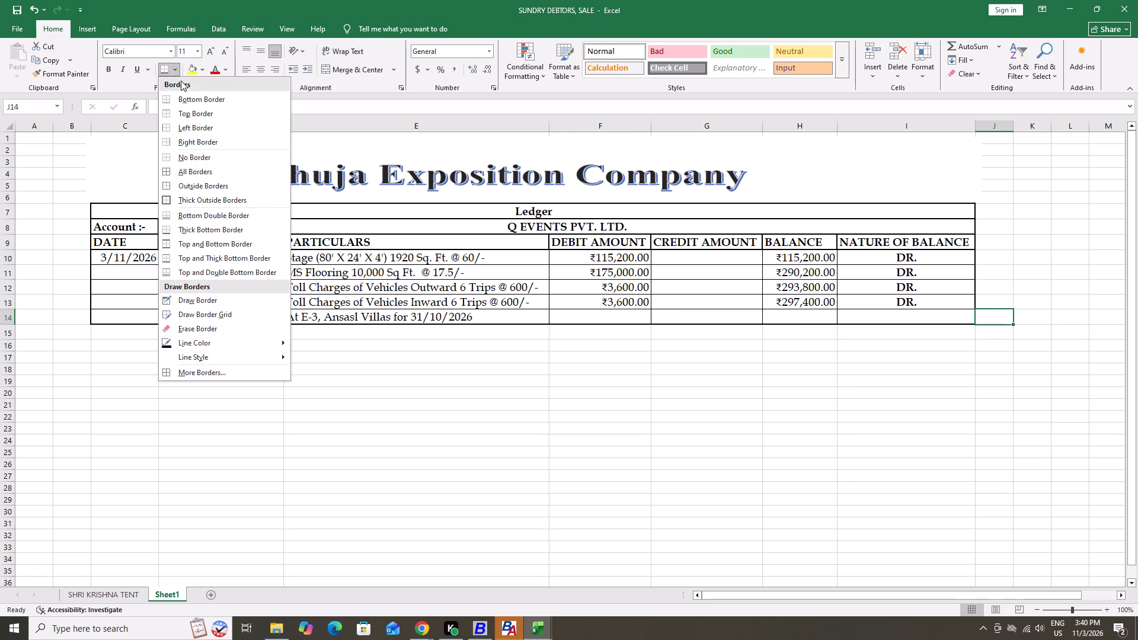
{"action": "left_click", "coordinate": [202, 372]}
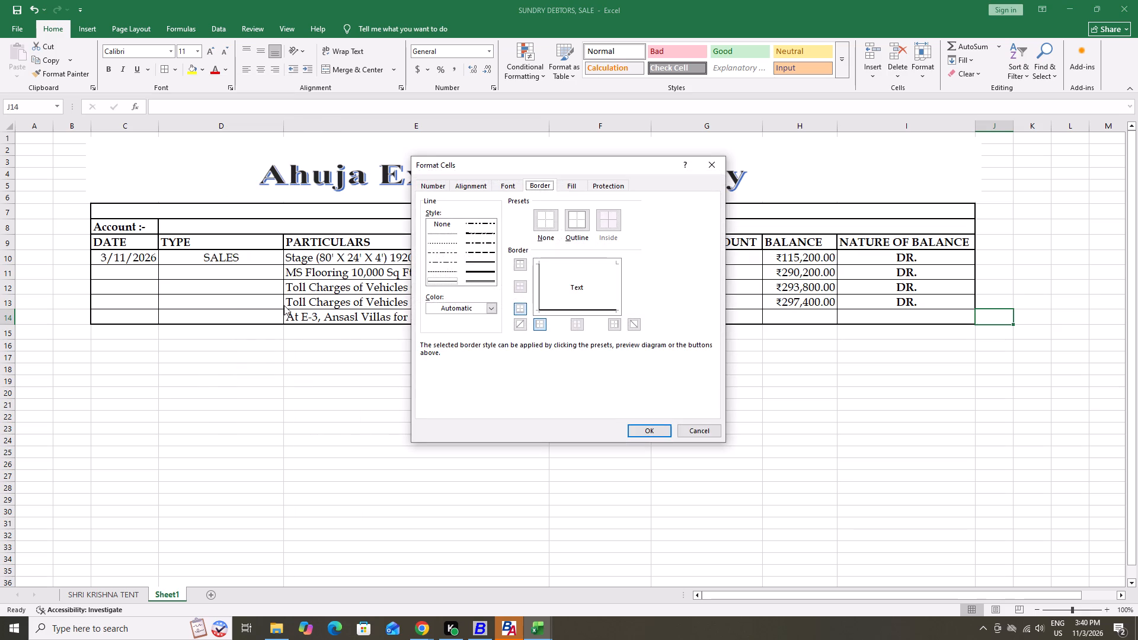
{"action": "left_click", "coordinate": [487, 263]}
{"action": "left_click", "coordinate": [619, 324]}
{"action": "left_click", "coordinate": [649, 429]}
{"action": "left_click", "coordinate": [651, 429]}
Remove all borders from cell J14, just outside the ledger table.
{"action": "key", "text": "Right"}
{"action": "key", "text": "Right"}
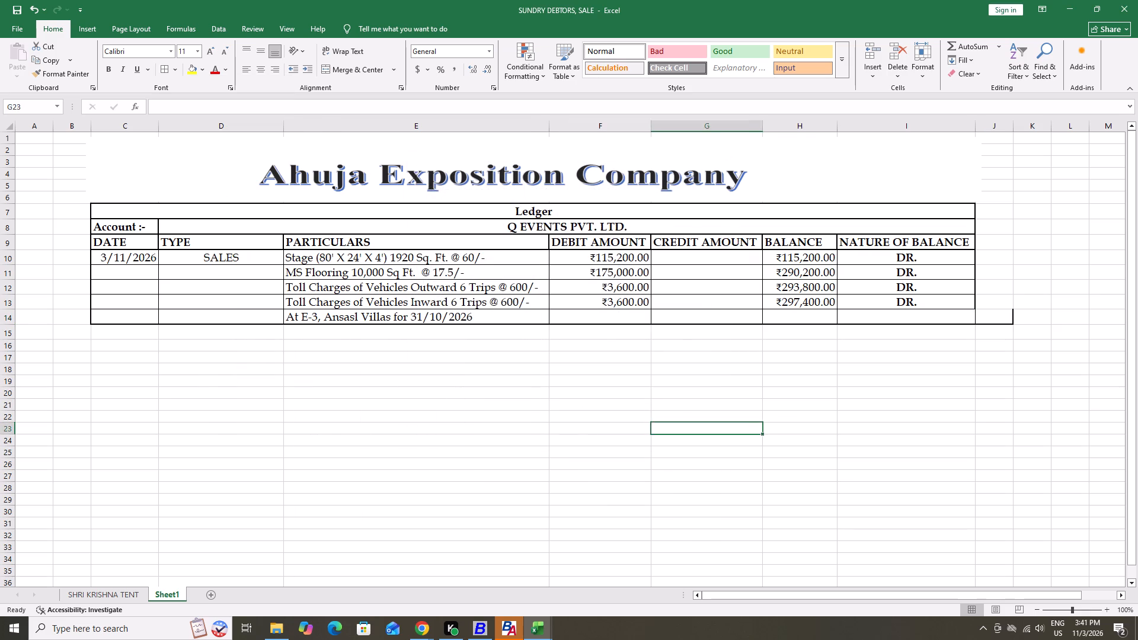
{"action": "key", "text": "Right"}
{"action": "key", "text": "Up"}
{"action": "key", "text": "Left"}
{"action": "key", "text": "Right"}
{"action": "key", "text": "Up"}
{"action": "key", "text": "Up"}
{"action": "key", "text": "Right"}
{"action": "key", "text": "Up"}
{"action": "key", "text": "Up"}
{"action": "key", "text": "Up"}
{"action": "key", "text": "Up"}
{"action": "key", "text": "Up"}
{"action": "key", "text": "Up"}
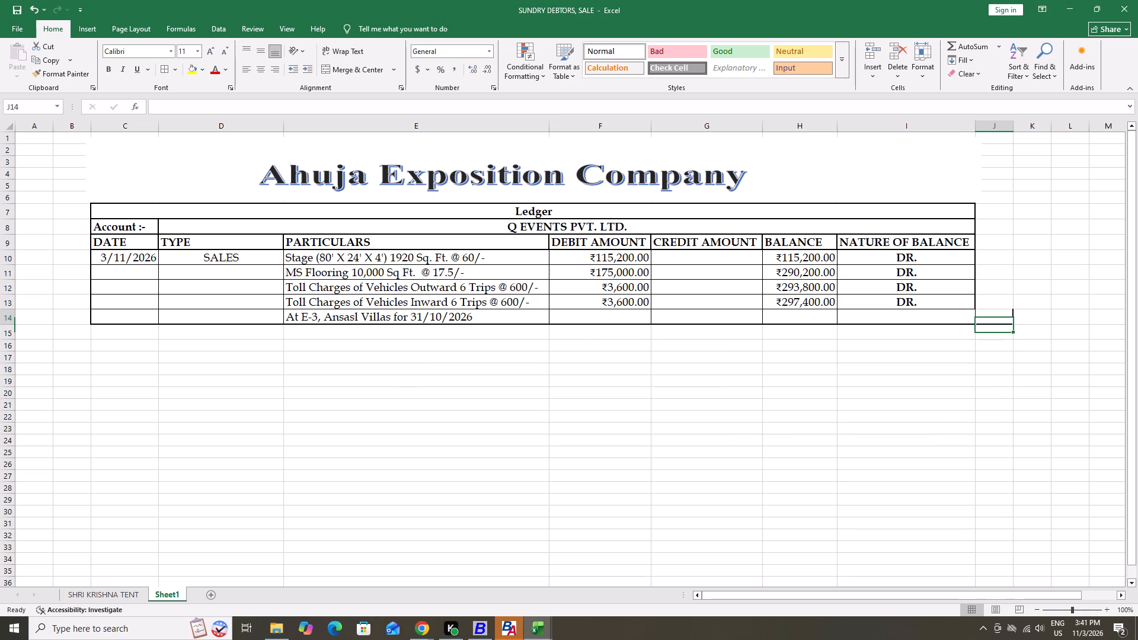
{"action": "type", "text": "hbn"}
{"action": "key", "text": "Escape"}
{"action": "key", "text": "Escape"}
{"action": "key", "text": "Escape"}
Give cell J14 a thick left border through the custom border settings, closing the ledger's outer edge beside the venue row.
{"action": "key", "text": "Left"}
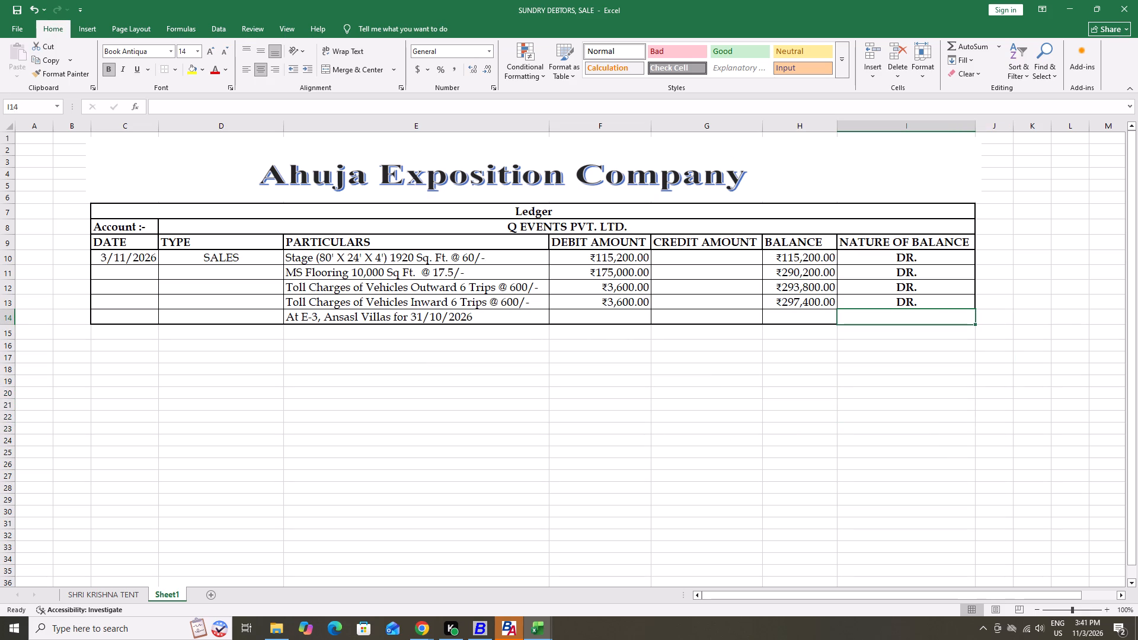
{"action": "key", "text": "Right"}
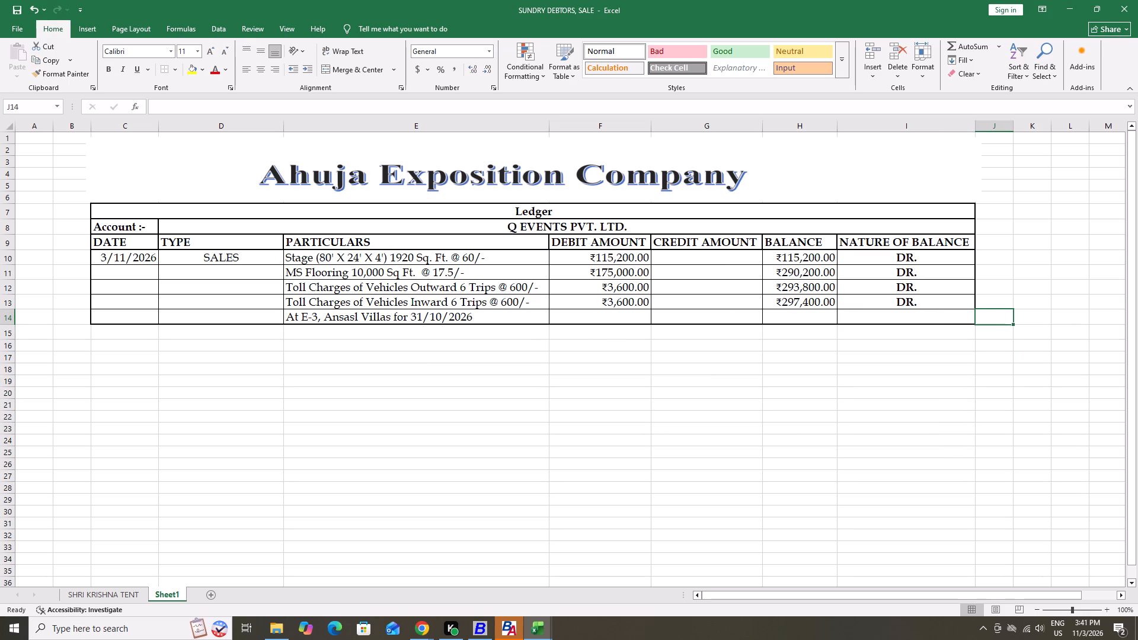
{"action": "left_click", "coordinate": [179, 71]}
{"action": "left_click", "coordinate": [218, 370]}
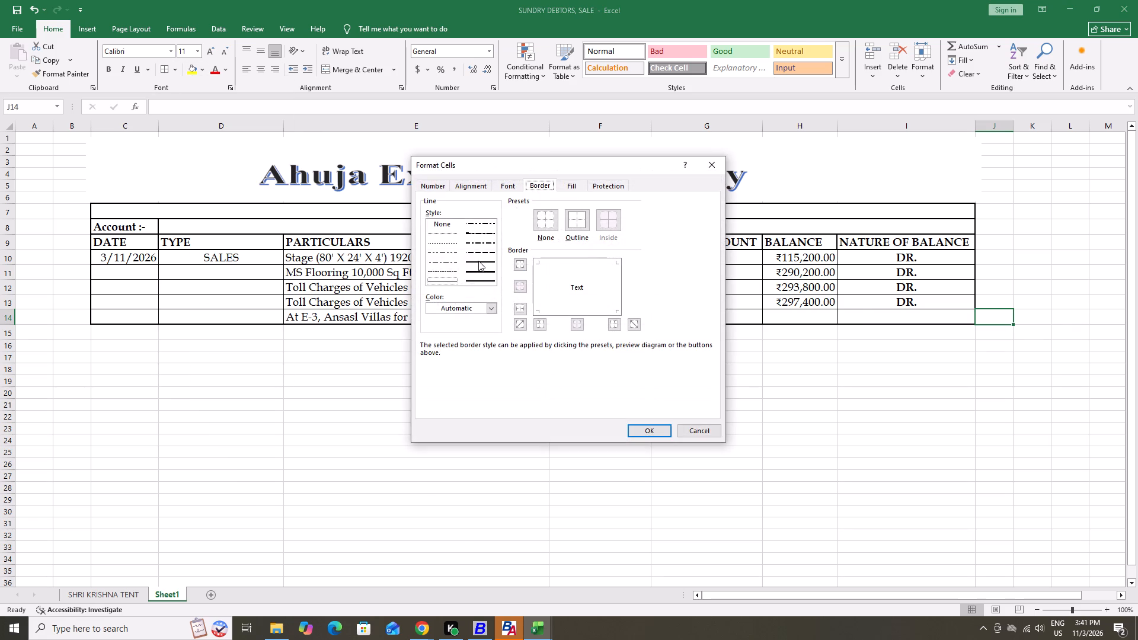
{"action": "left_click", "coordinate": [478, 261]}
{"action": "left_click", "coordinate": [534, 326]}
{"action": "left_click", "coordinate": [647, 429]}
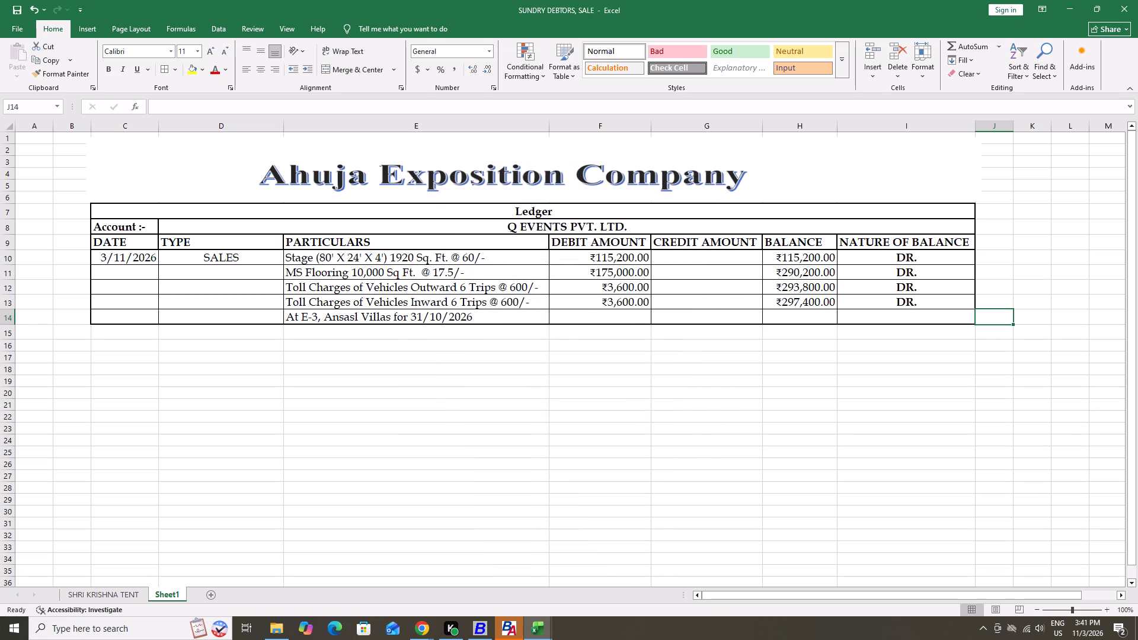
{"action": "left_click", "coordinate": [647, 429]}
Replace the title in row 7 of the Q Events Pvt. Ltd. ledger with "Estimate".
{"action": "key", "text": "Up"}
{"action": "key", "text": "Up"}
{"action": "key", "text": "Up"}
{"action": "key", "text": "Up"}
{"action": "key", "text": "Up"}
{"action": "key", "text": "Up"}
{"action": "key", "text": "Up"}
{"action": "key", "text": "Up"}
{"action": "key", "text": "Up"}
{"action": "key", "text": "Up"}
{"action": "key", "text": "Up"}
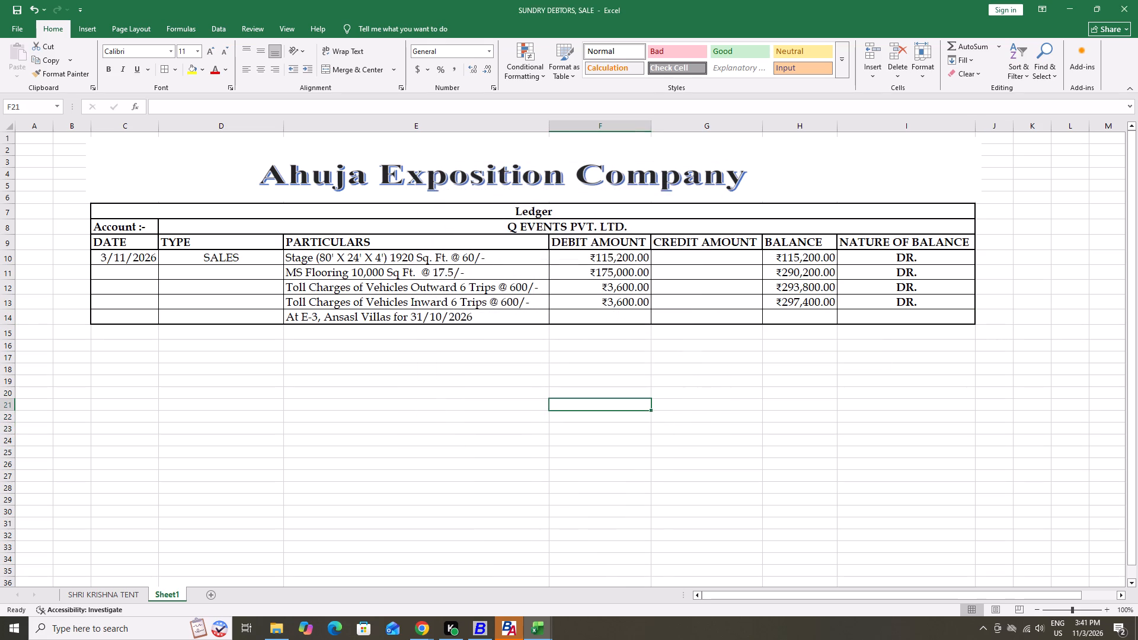
{"action": "key", "text": "Up"}
{"action": "key", "text": "Up"}
{"action": "key", "text": "Up"}
{"action": "key", "text": "Up"}
{"action": "key", "text": "Up"}
{"action": "key", "text": "F2"}
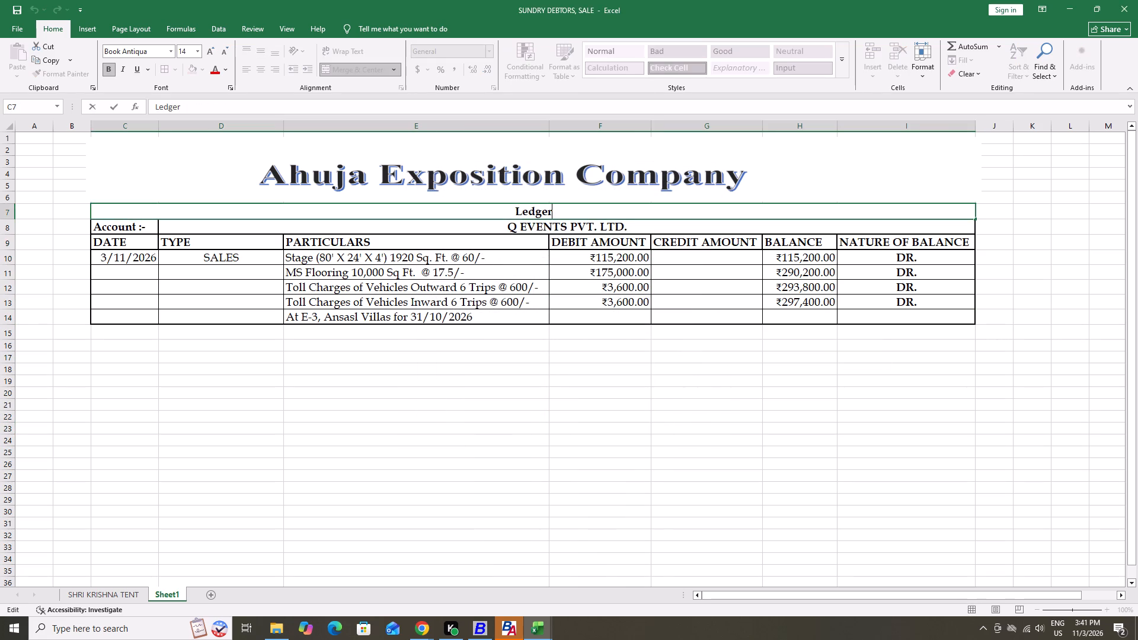
{"action": "key", "text": "ctrl+shift+Left"}
{"action": "key", "text": "BackSpace"}
{"action": "type", "text": "Estimate"}
{"action": "key", "text": "Return"}
Replace the row 7 title on the SHRI KRISHNA TENT sheet with "Estimate".
{"action": "key", "text": "ctrl+Page_Up"}
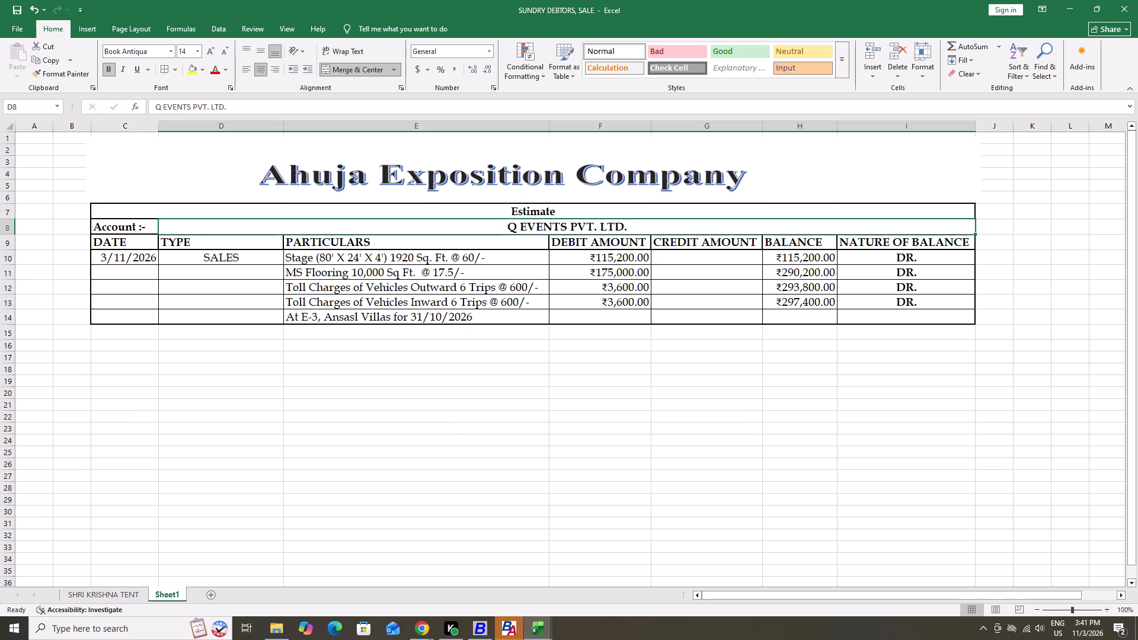
{"action": "key", "text": "Escape"}
{"action": "key", "text": "Up"}
{"action": "key", "text": "Right"}
{"action": "key", "text": "Up"}
{"action": "key", "text": "F2"}
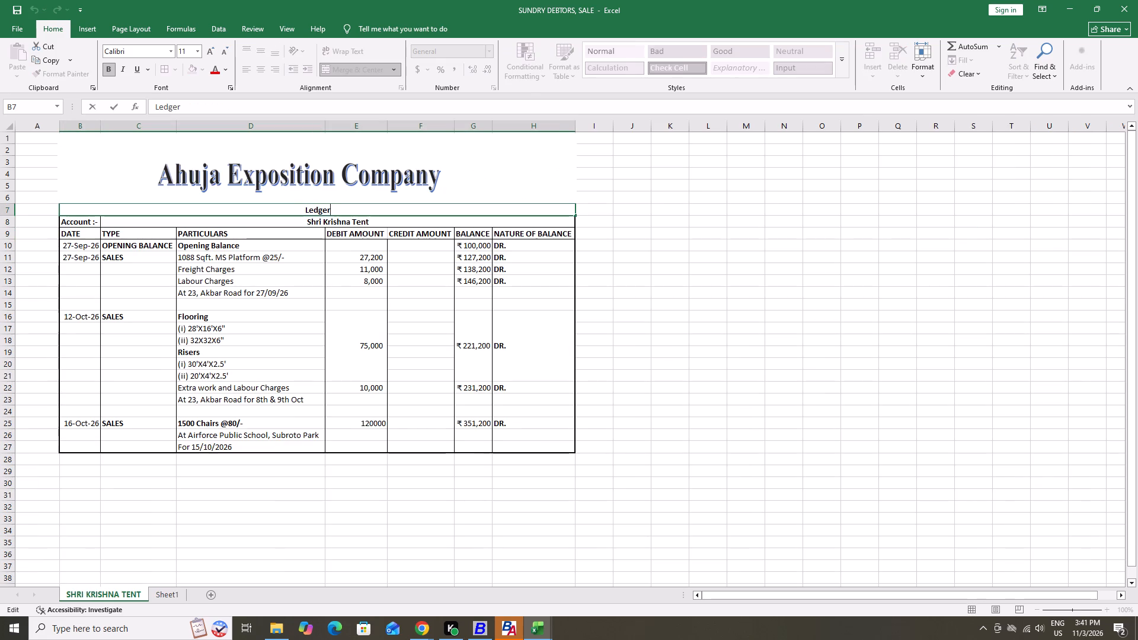
{"action": "key", "text": "ctrl+shift+Left"}
{"action": "key", "text": "BackSpace"}
{"action": "type", "text": "Estimate"}
{"action": "key", "text": "Return"}
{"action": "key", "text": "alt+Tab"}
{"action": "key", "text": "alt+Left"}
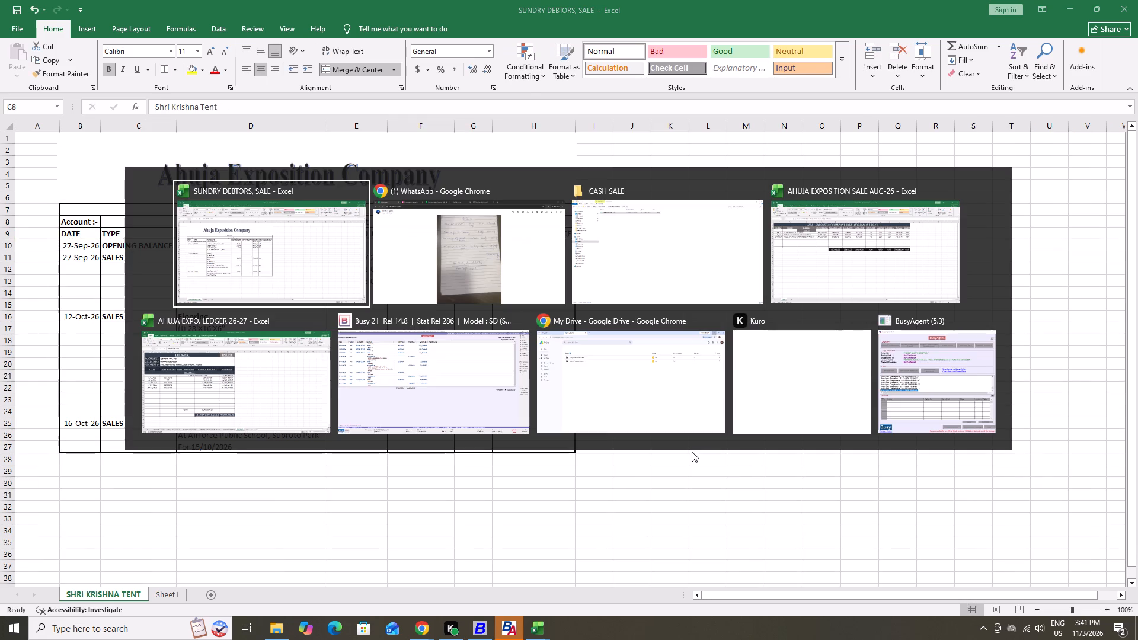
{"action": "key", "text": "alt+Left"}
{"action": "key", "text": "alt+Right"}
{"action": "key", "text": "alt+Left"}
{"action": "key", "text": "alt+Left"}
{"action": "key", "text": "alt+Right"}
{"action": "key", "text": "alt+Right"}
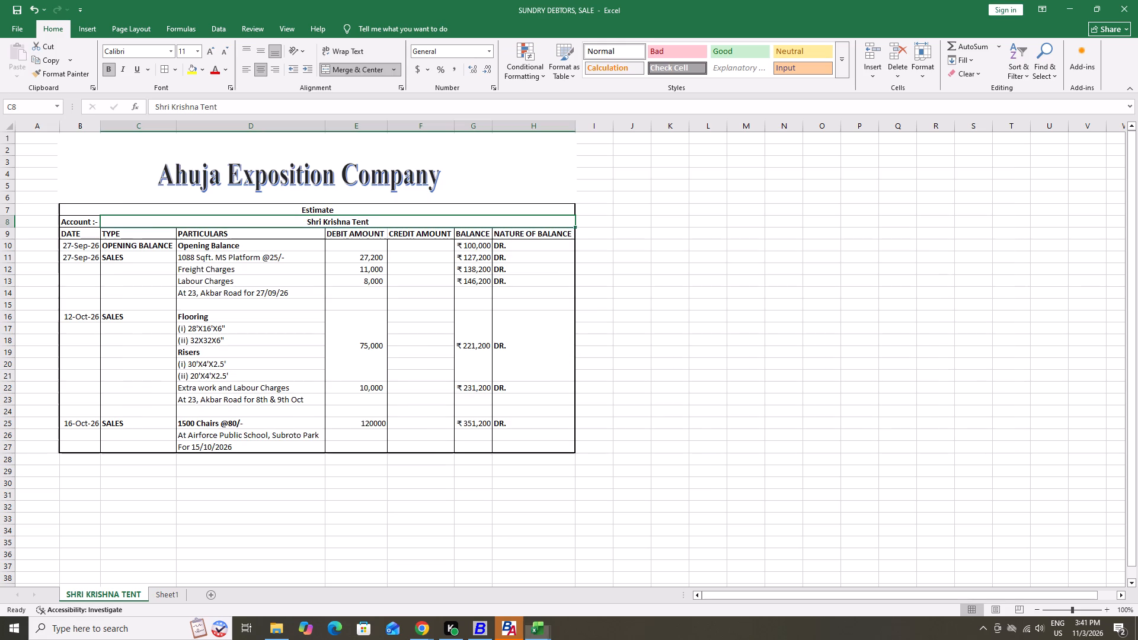
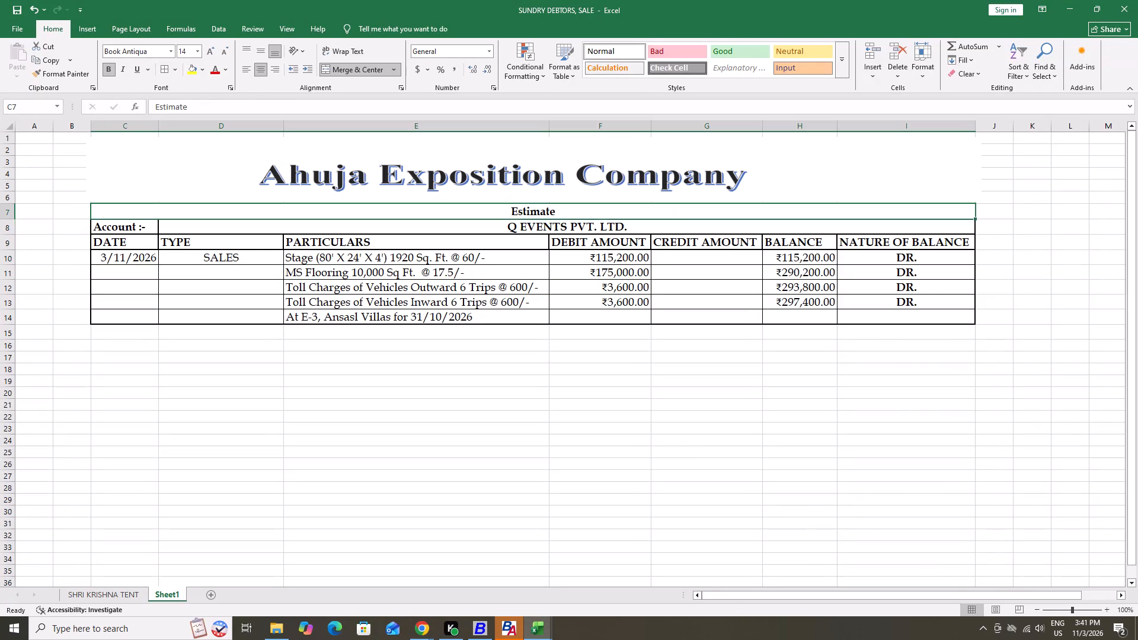
Set the Q Events estimate, range C1:I14 from the company heading to the venue row, as the print area and check the print preview.
{"action": "key", "text": "shift+Down"}
{"action": "key", "text": "shift+Down"}
{"action": "key", "text": "shift+Down"}
{"action": "key", "text": "Up"}
{"action": "key", "text": "Up"}
{"action": "key", "text": "Up"}
{"action": "key", "text": "Up"}
{"action": "key", "text": "Up"}
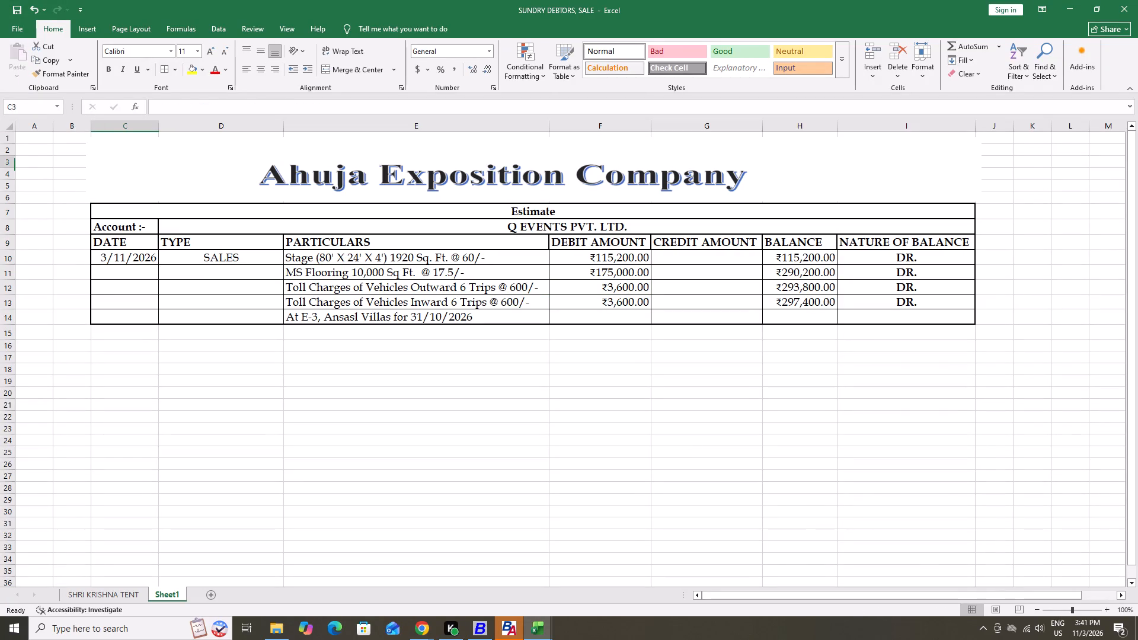
{"action": "key", "text": "Up"}
{"action": "key", "text": "Left"}
{"action": "key", "text": "Right"}
{"action": "key", "text": "shift+Down"}
{"action": "key", "text": "shift+Down"}
{"action": "key", "text": "shift+Down"}
{"action": "key", "text": "shift+Down"}
{"action": "key", "text": "shift+Down"}
{"action": "key", "text": "shift+Down"}
{"action": "key", "text": "shift+Down"}
{"action": "key", "text": "shift+Down"}
{"action": "key", "text": "shift+Down"}
{"action": "key", "text": "shift+Down"}
{"action": "key", "text": "shift+Down"}
{"action": "key", "text": "shift+Down"}
{"action": "key", "text": "shift+Down"}
{"action": "key", "text": "shift+Down"}
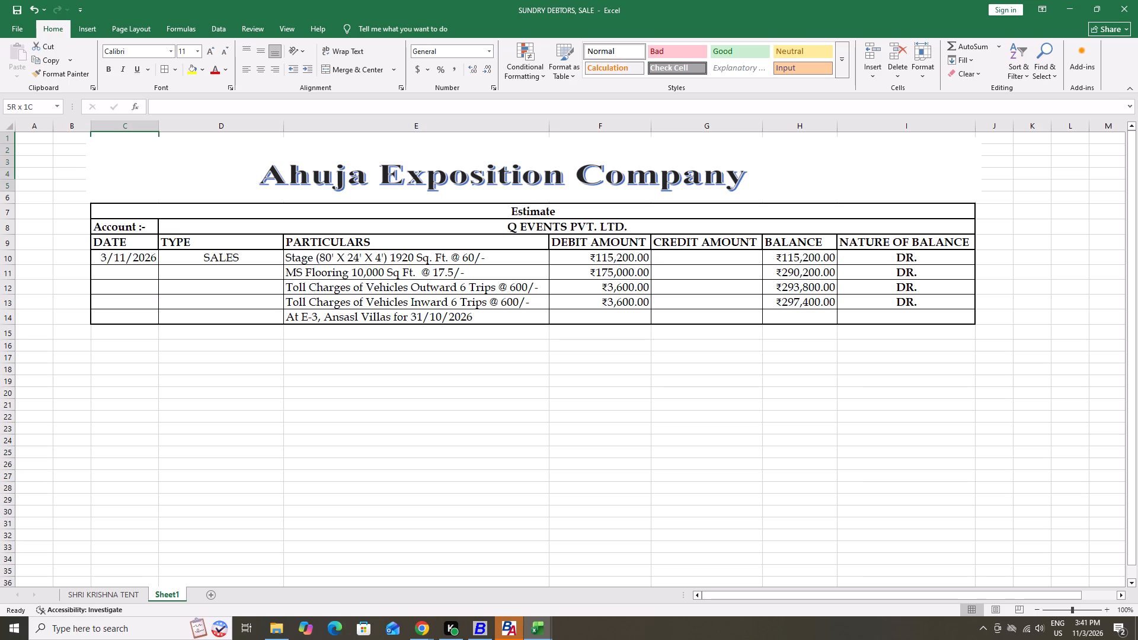
{"action": "key", "text": "shift+Down"}
{"action": "key", "text": "shift+Up"}
{"action": "type", "text": "prs"}
{"action": "key", "text": "ctrl+p"}
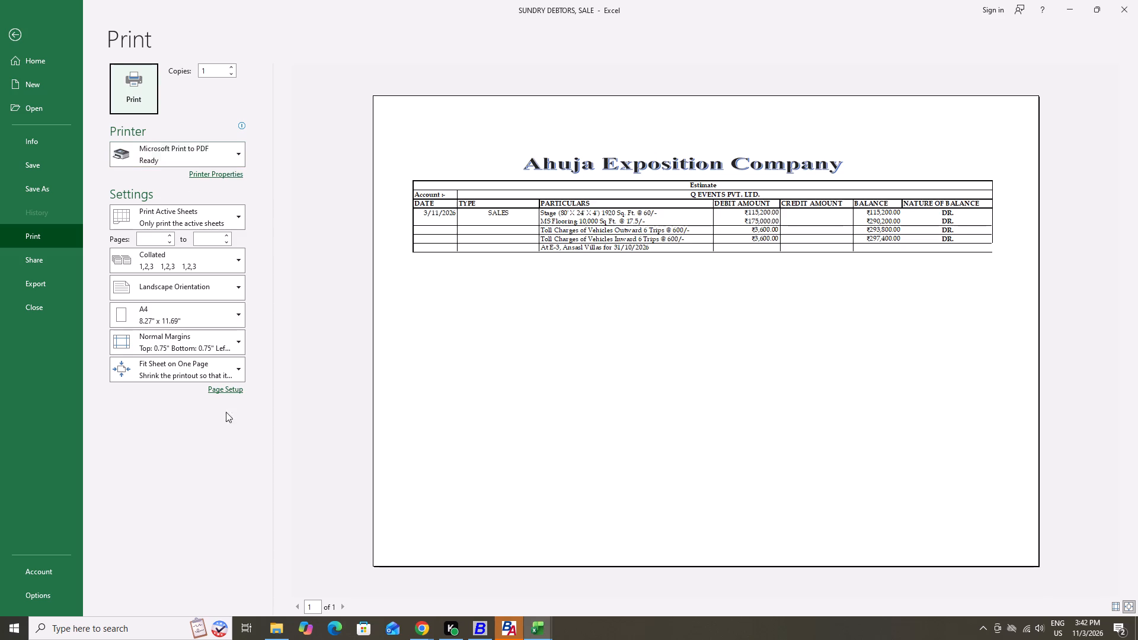
{"action": "key", "text": "Escape"}
{"action": "key", "text": "Escape"}
{"action": "left_click", "coordinate": [537, 440]}
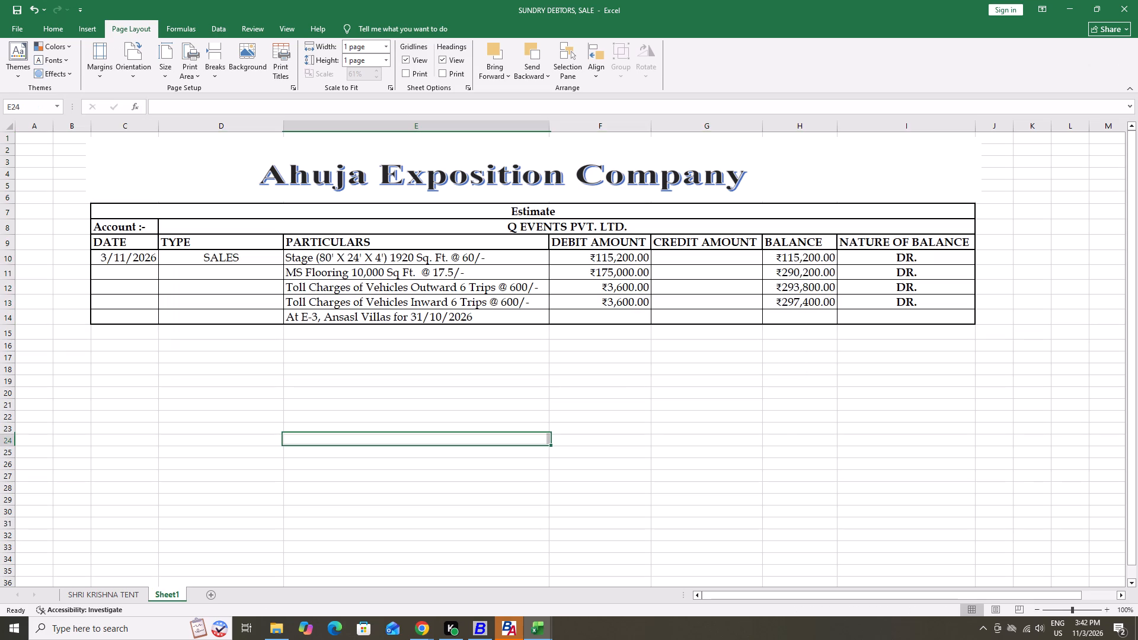
Save the sundry debtors workbook and close it.
{"action": "key", "text": "ctrl+s"}
{"action": "key", "text": "ctrl+s"}
{"action": "key", "text": "ctrl+s"}
{"action": "left_click", "coordinate": [1137, 0]}
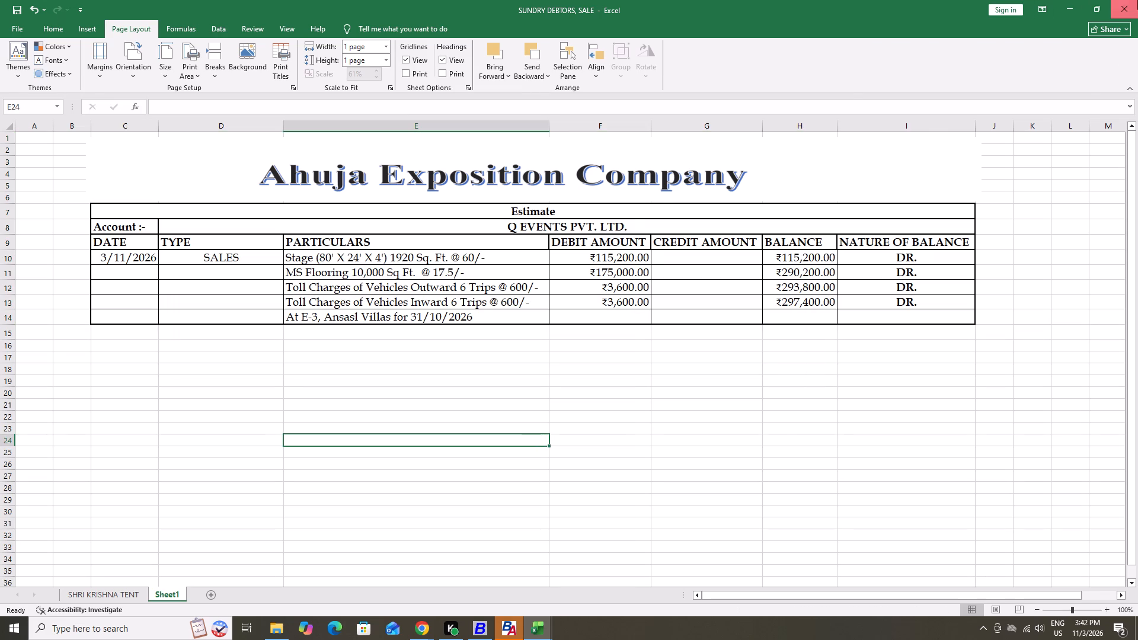
Switch to File Explorer and reopen the SUNDRY DEBTORS, SALE workbook from the CASH SALE folder.
{"action": "left_click", "coordinate": [284, 621]}
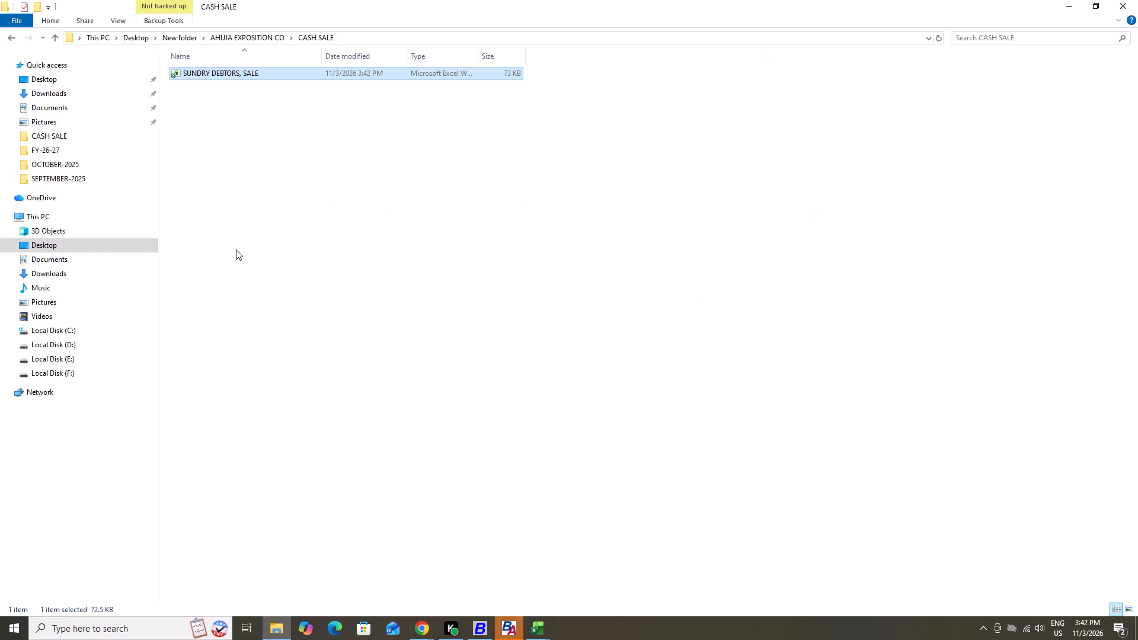
{"action": "double_click", "coordinate": [244, 74]}
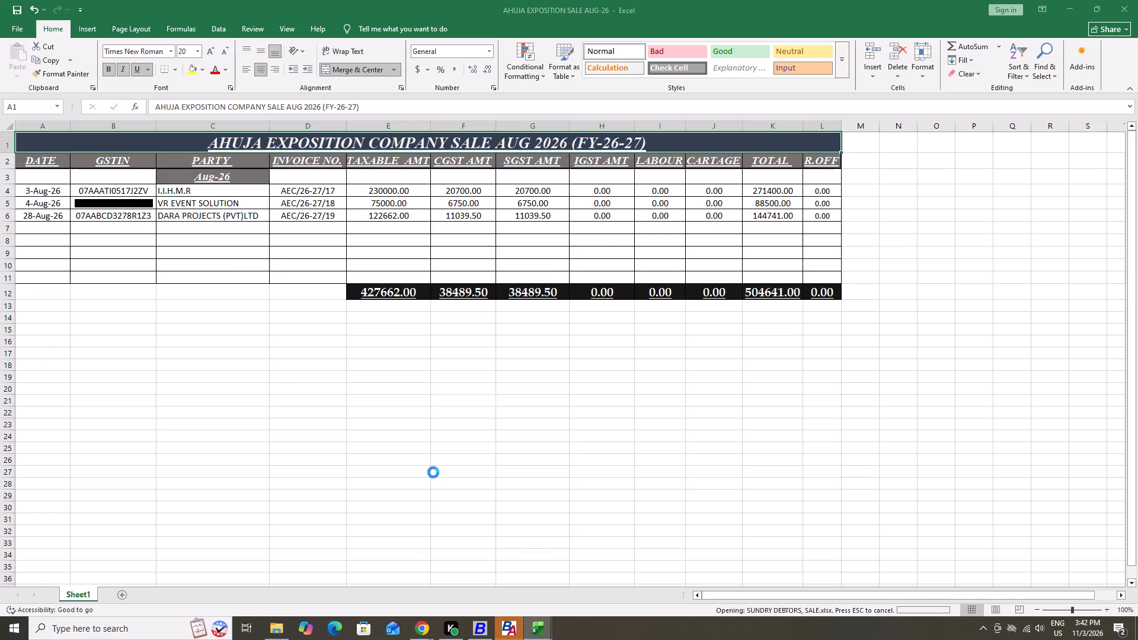
Set range C1:I14, covering the company heading and the whole Q Events table, as the print area again.
{"action": "key", "text": "ctrl+Left"}
{"action": "key", "text": "ctrl+Up"}
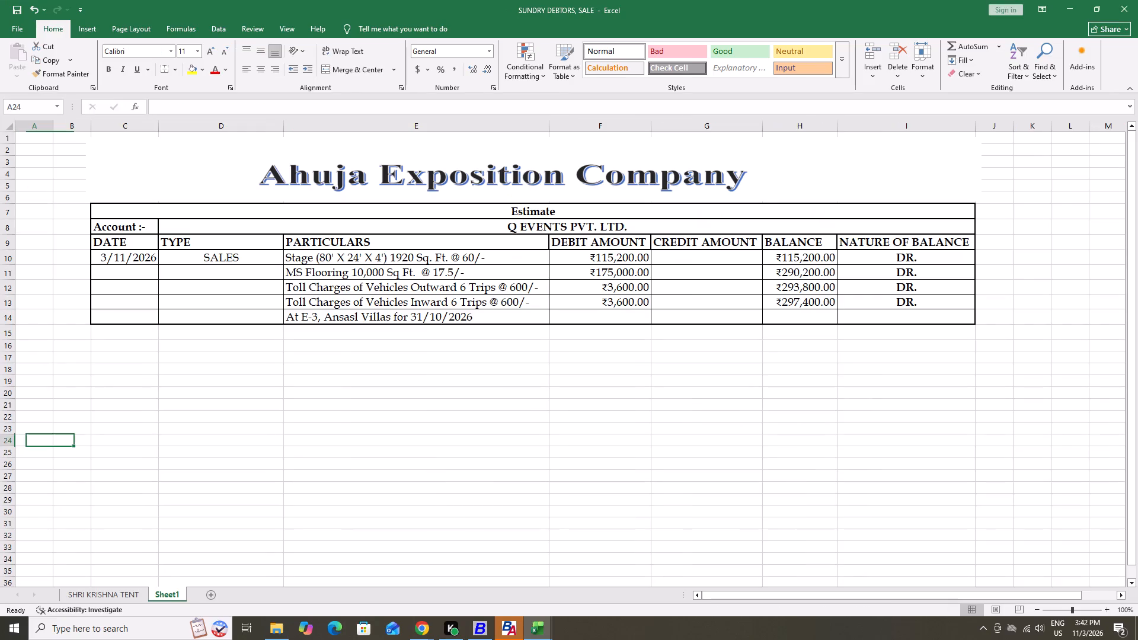
{"action": "key", "text": "Right"}
{"action": "key", "text": "Right"}
{"action": "key", "text": "shift+Down"}
{"action": "key", "text": "shift+Down"}
{"action": "key", "text": "shift+Down"}
{"action": "key", "text": "shift+Down"}
{"action": "key", "text": "shift+Down"}
{"action": "key", "text": "shift+Down"}
{"action": "key", "text": "shift+Down"}
{"action": "key", "text": "shift+Down"}
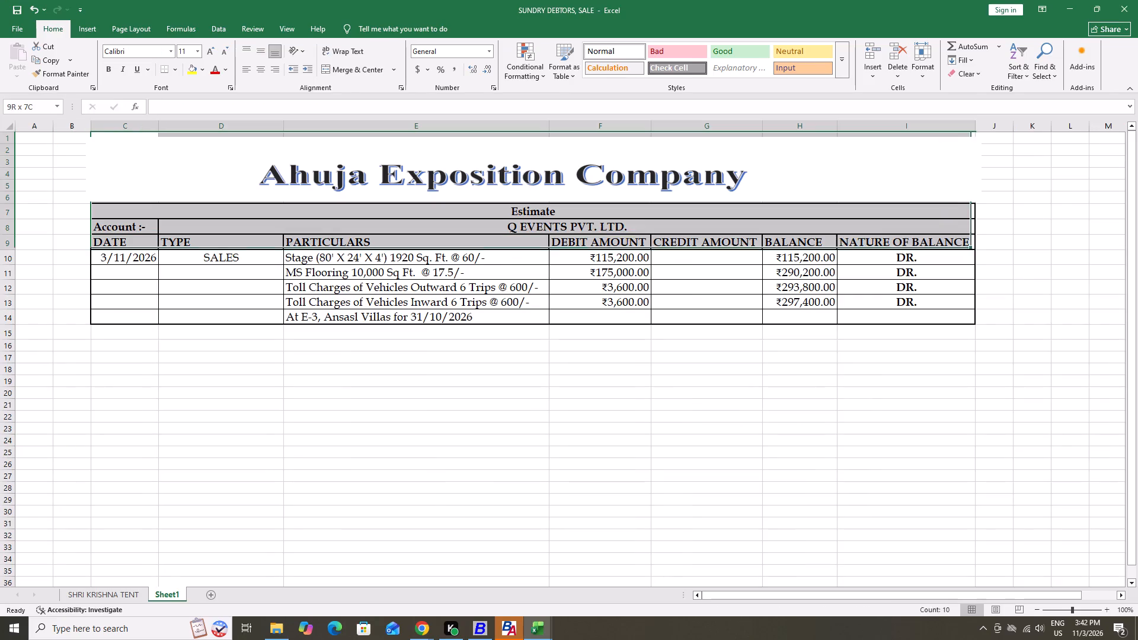
{"action": "key", "text": "shift+Down"}
{"action": "key", "text": "shift+Down"}
{"action": "key", "text": "shift+Down"}
{"action": "key", "text": "shift+Down"}
{"action": "key", "text": "shift+Down"}
{"action": "type", "text": "prs"}
{"action": "key", "text": "ctrl+p"}
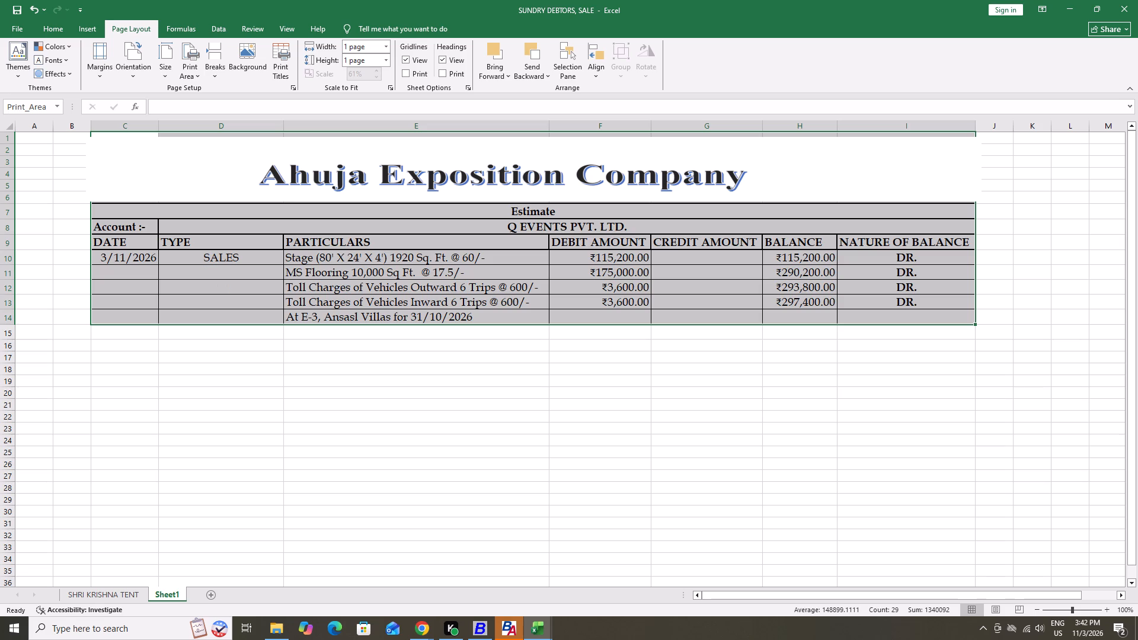
{"action": "key", "text": "p"}
{"action": "key", "text": "Escape"}
Print the Q Events sheet with Microsoft Print to PDF, saving the file on the Desktop as "Q Events Estimate".
{"action": "key", "text": "ctrl+p"}
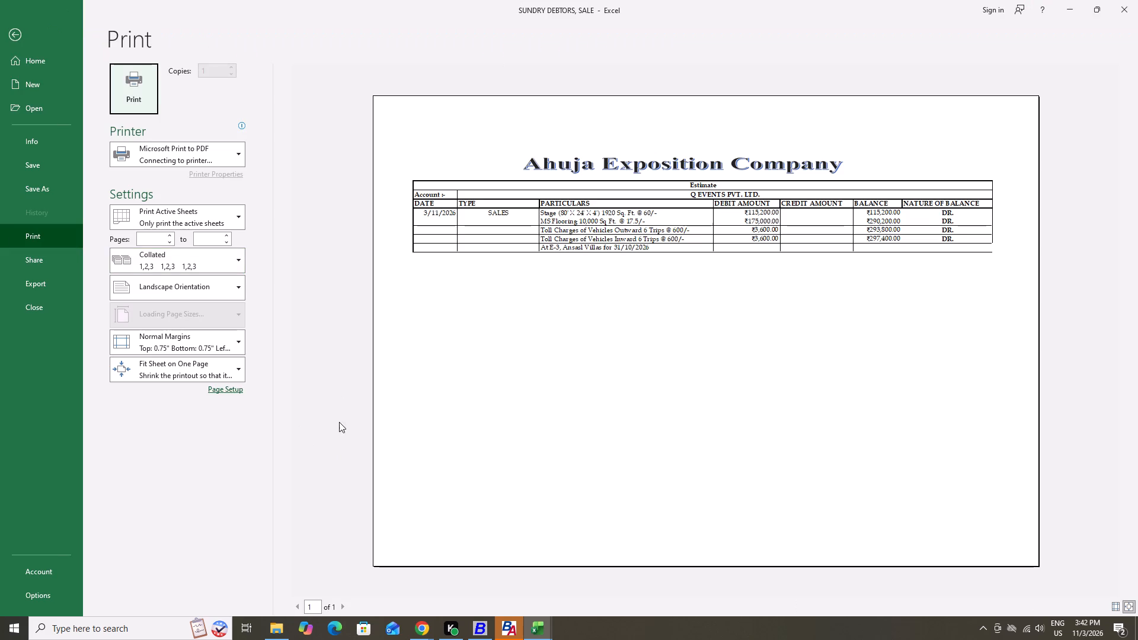
{"action": "left_click", "coordinate": [225, 387]}
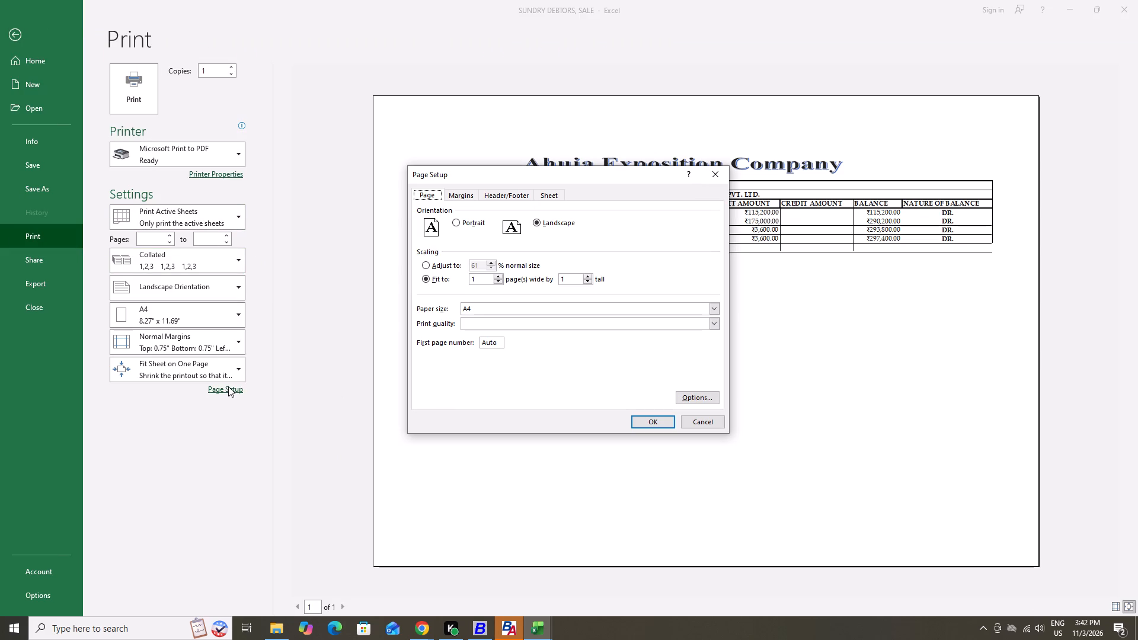
{"action": "key", "text": "Escape"}
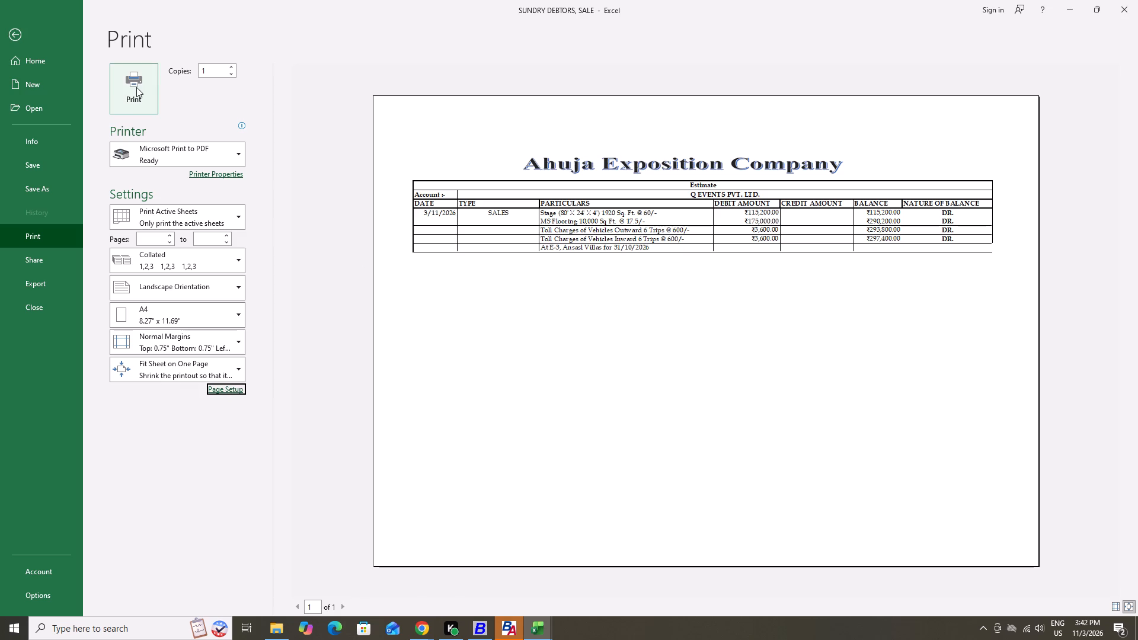
{"action": "left_click", "coordinate": [136, 87]}
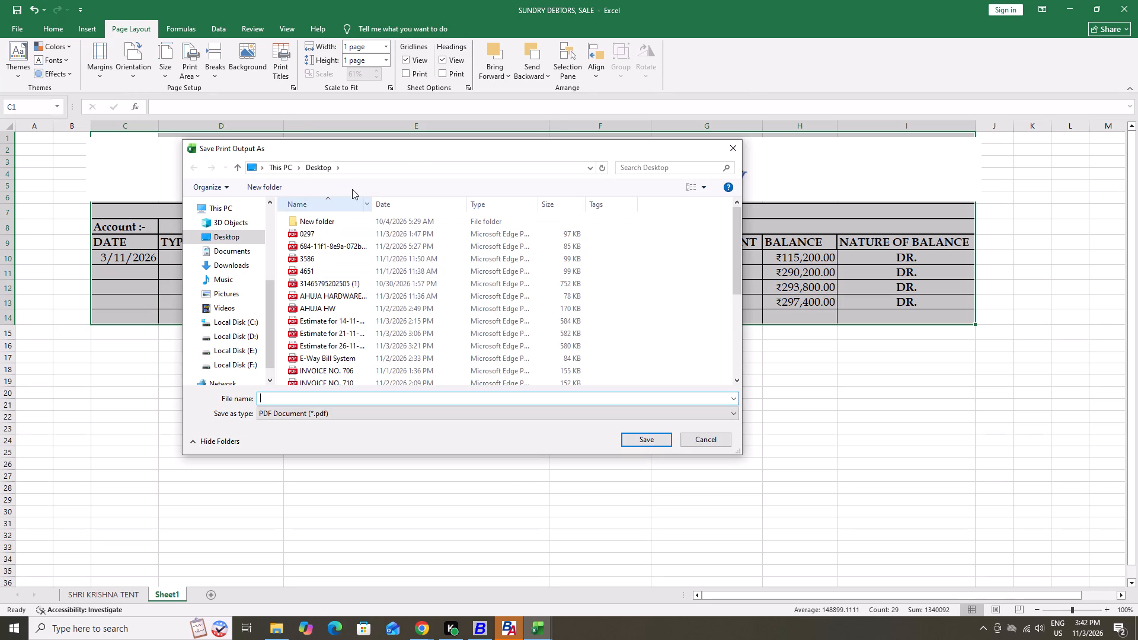
{"action": "left_click_drag", "start_coordinate": [412, 147], "coordinate": [426, 319]}
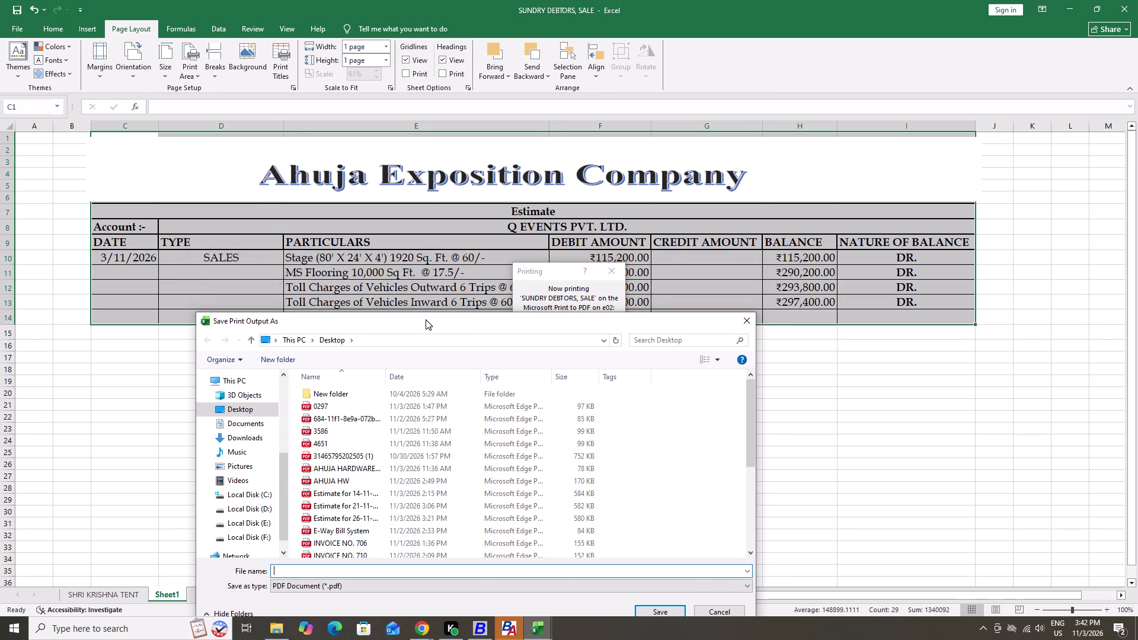
{"action": "left_click_drag", "start_coordinate": [426, 319], "coordinate": [471, 222]}
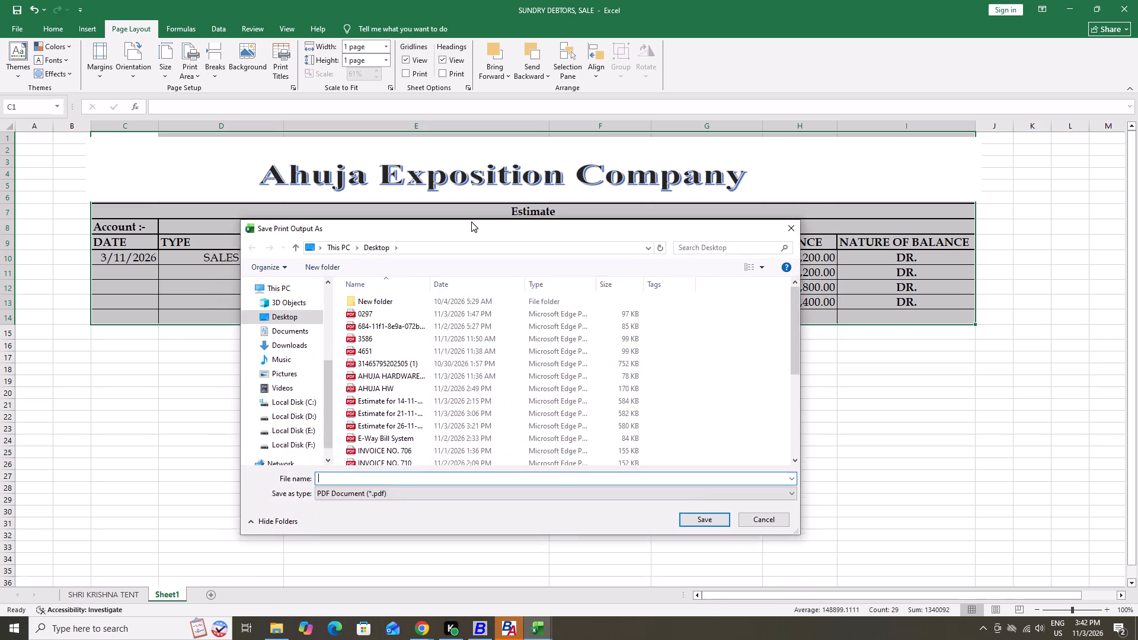
{"action": "left_click_drag", "start_coordinate": [471, 222], "coordinate": [493, 121]}
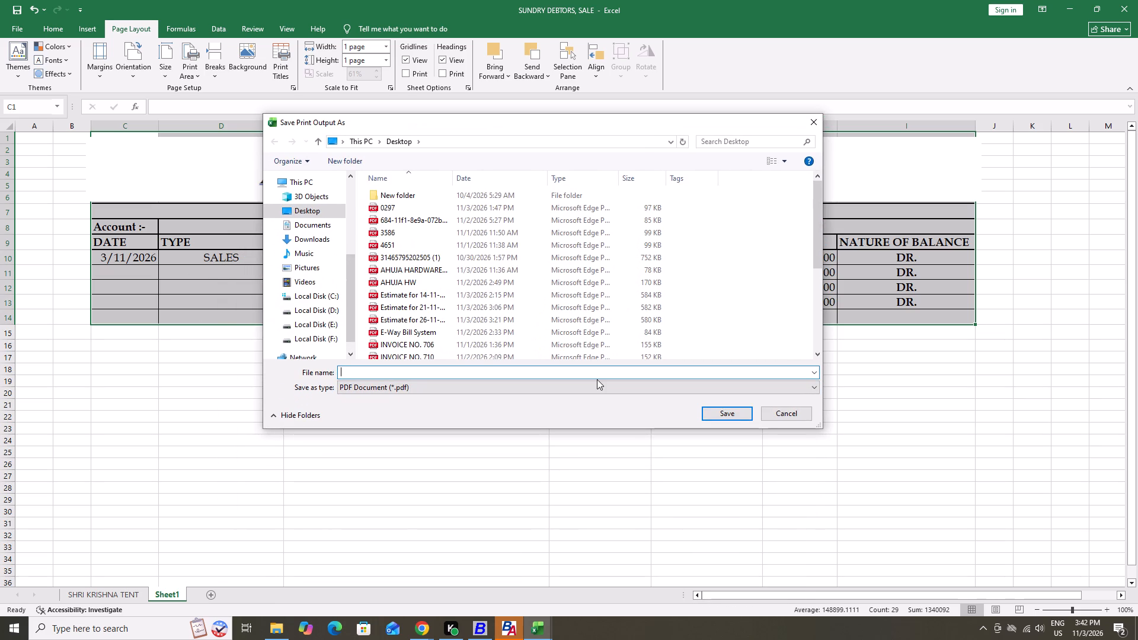
{"action": "type", "text": "Q eve"}
{"action": "key", "text": "BackSpace"}
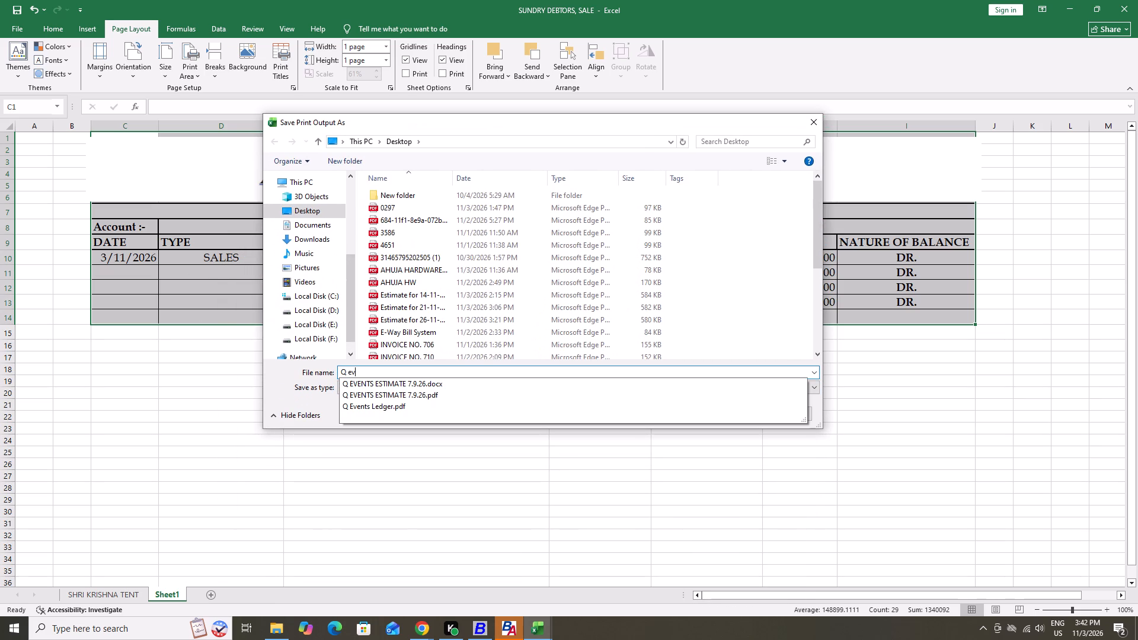
{"action": "key", "text": "BackSpace"}
{"action": "key", "text": "BackSpace"}
{"action": "type", "text": "Events"}
{"action": "key", "text": "space"}
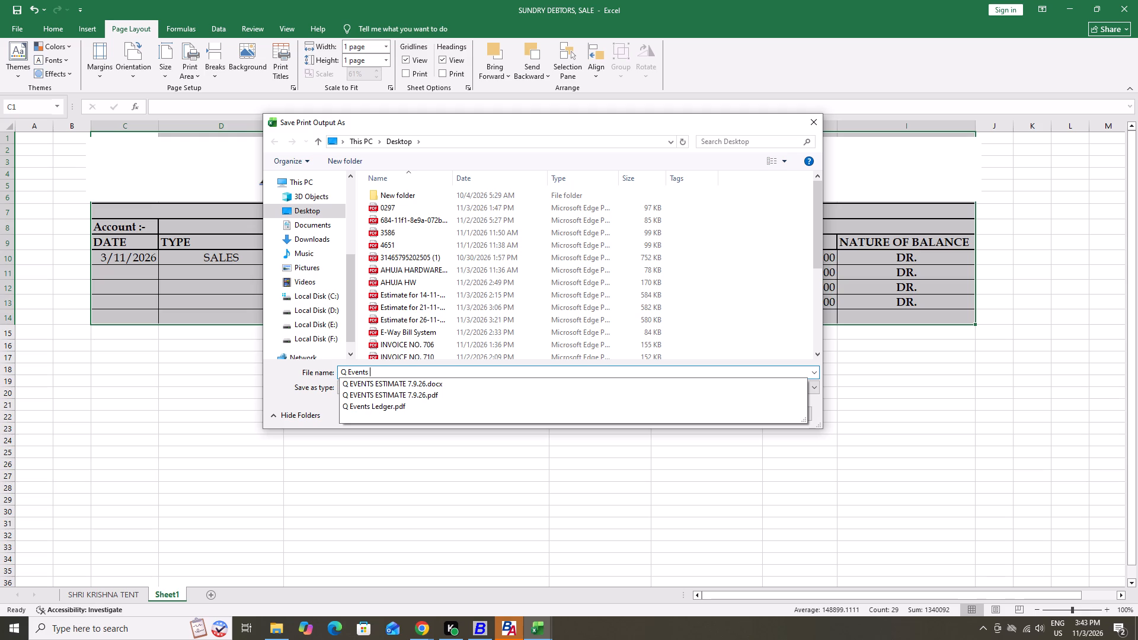
{"action": "key", "text": "shift+e"}
{"action": "type", "text": "stimate"}
{"action": "key", "text": "space"}
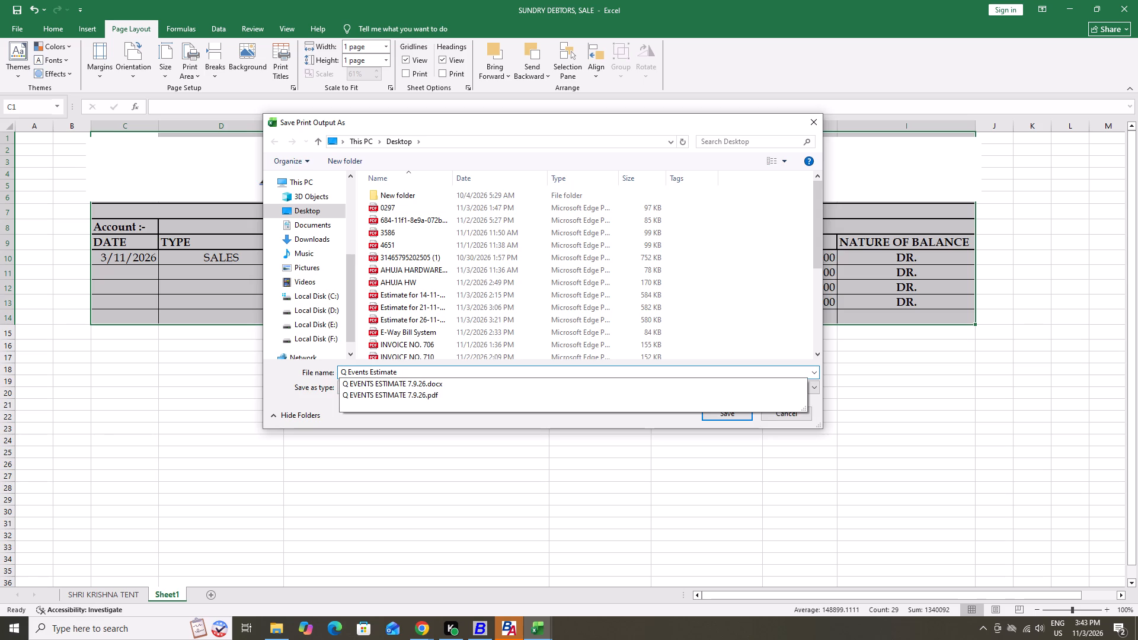
{"action": "key", "text": "Return"}
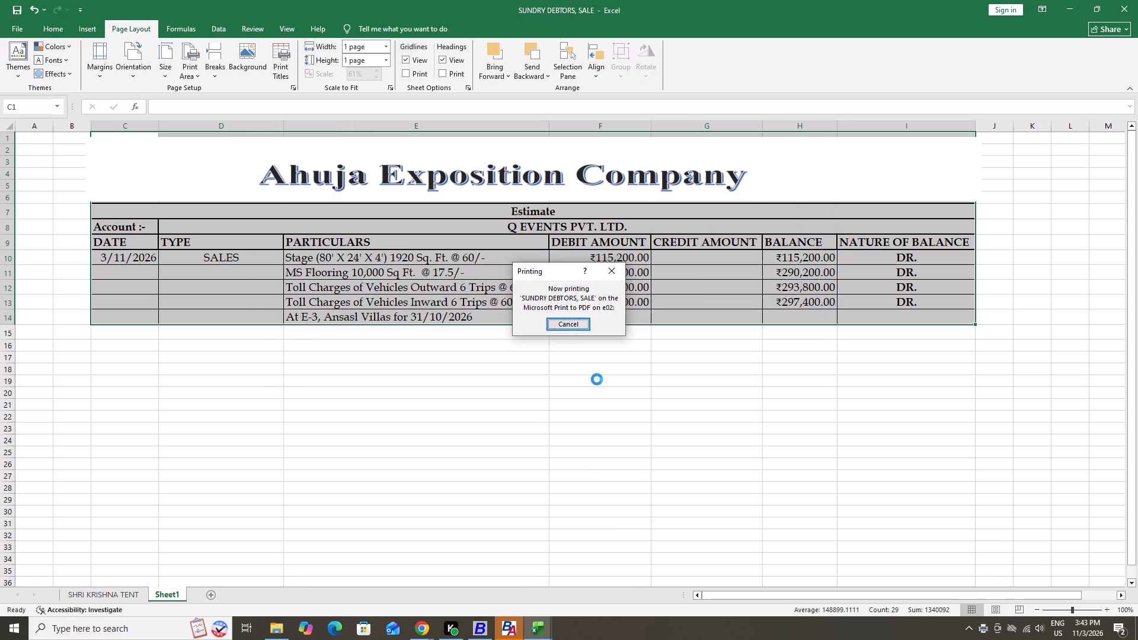
Switch to the File Explorer window showing the CASH SALE folder.
{"action": "key", "text": "alt+Tab"}
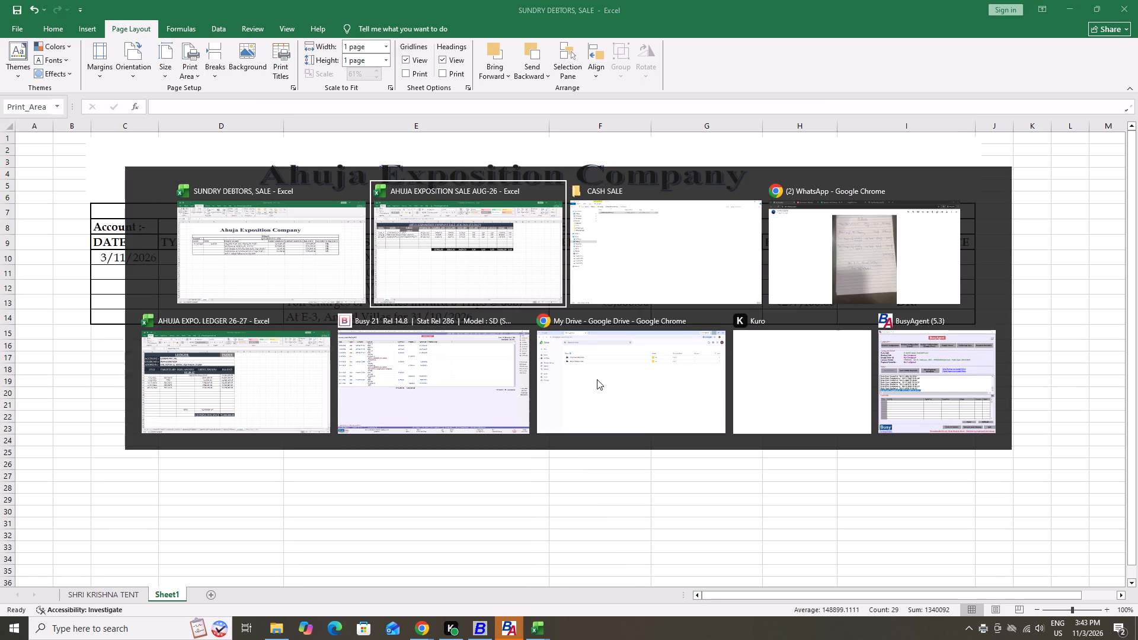
{"action": "key", "text": "alt+Tab"}
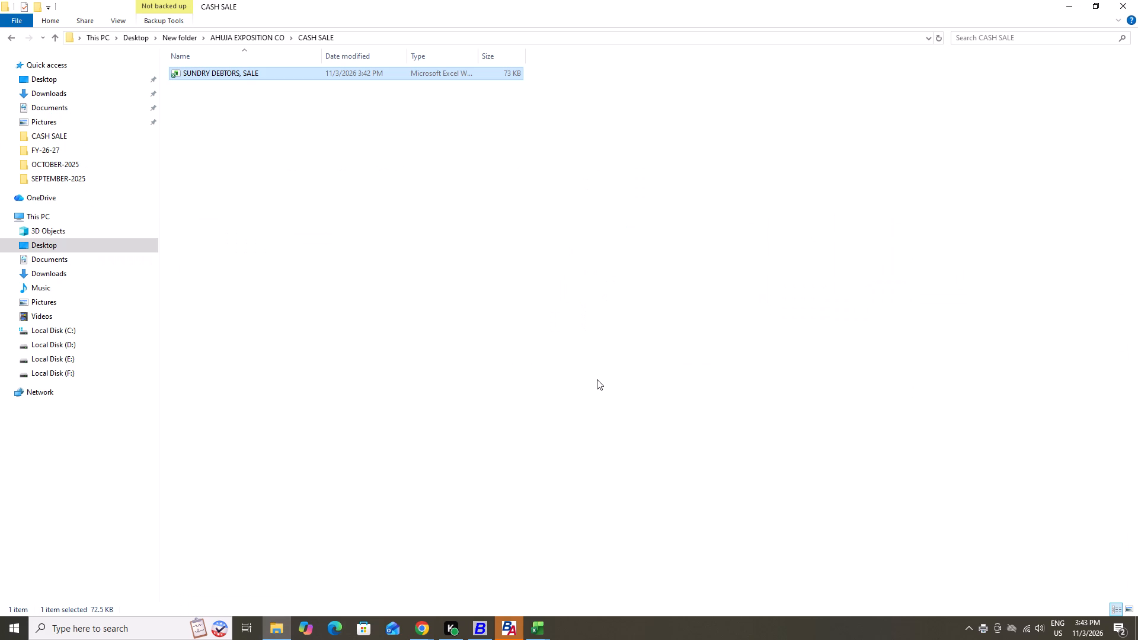
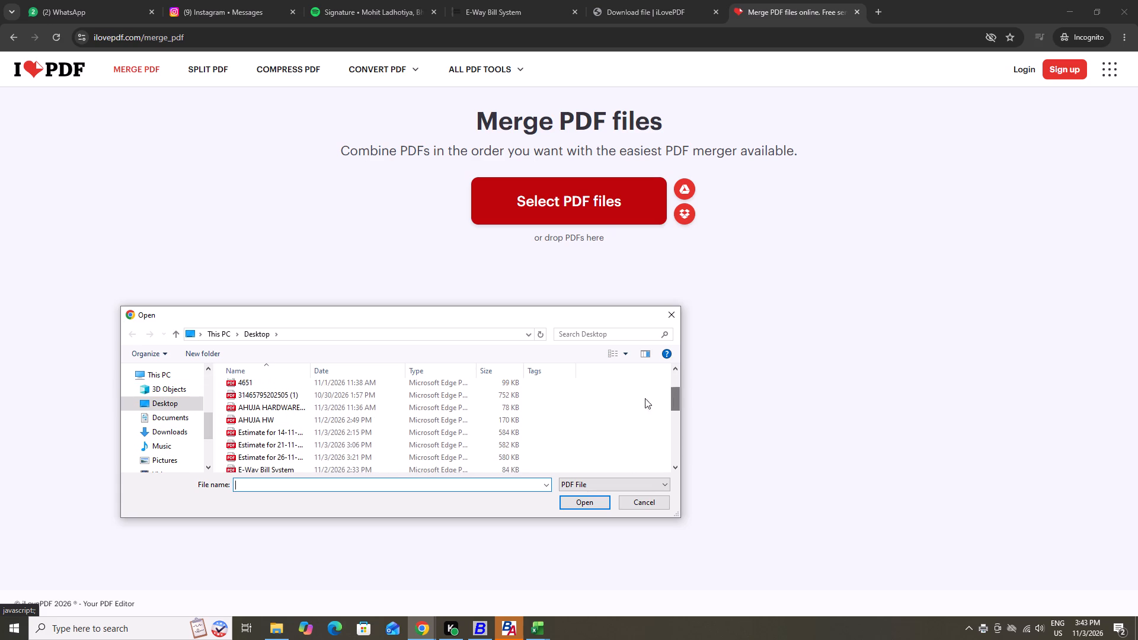
Select the three estimate PDFs for 14-11-2026, 21-11-2026 and 26-11-2026 from the Desktop and merge them.
{"action": "left_click", "coordinate": [250, 433]}
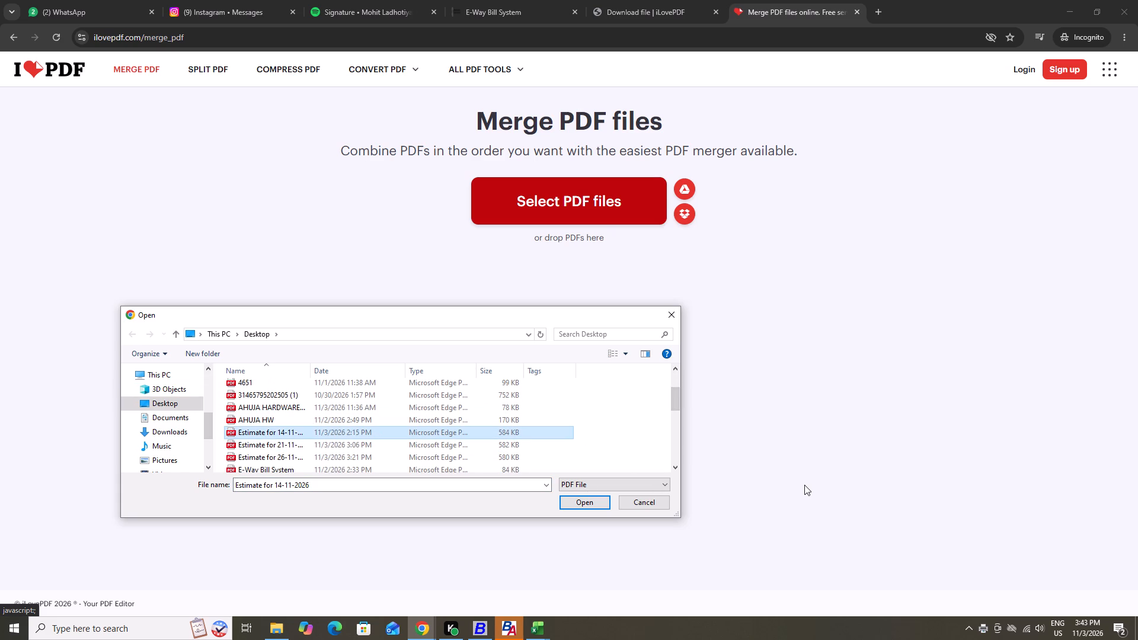
{"action": "key", "text": "shift+Down"}
{"action": "key", "text": "shift+Down"}
{"action": "key", "text": "Return"}
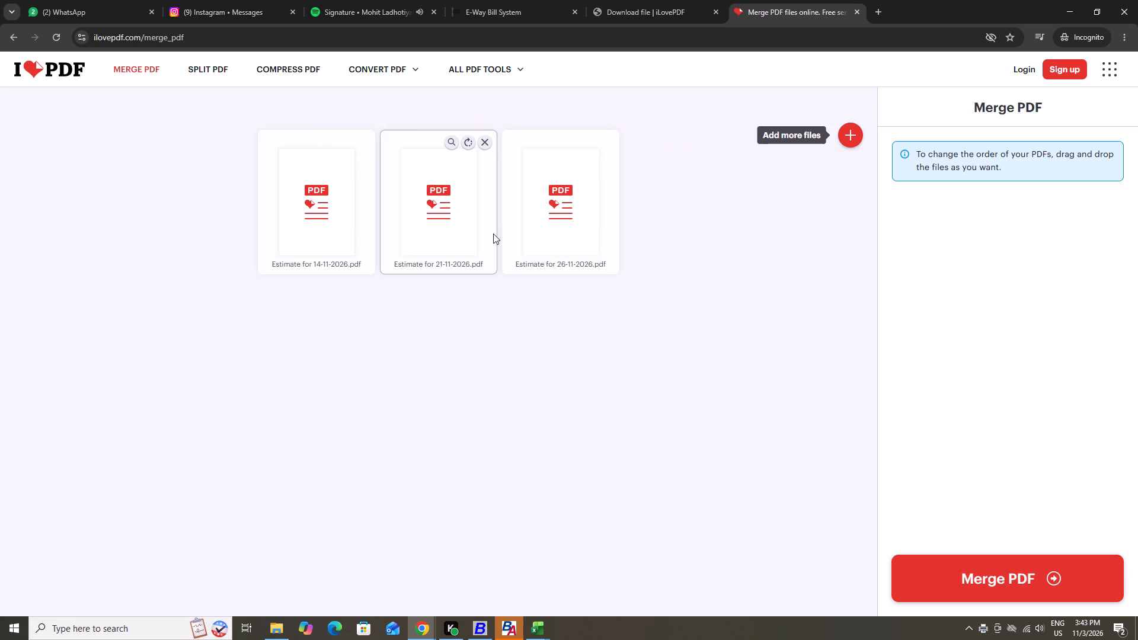
{"action": "left_click", "coordinate": [1072, 578]}
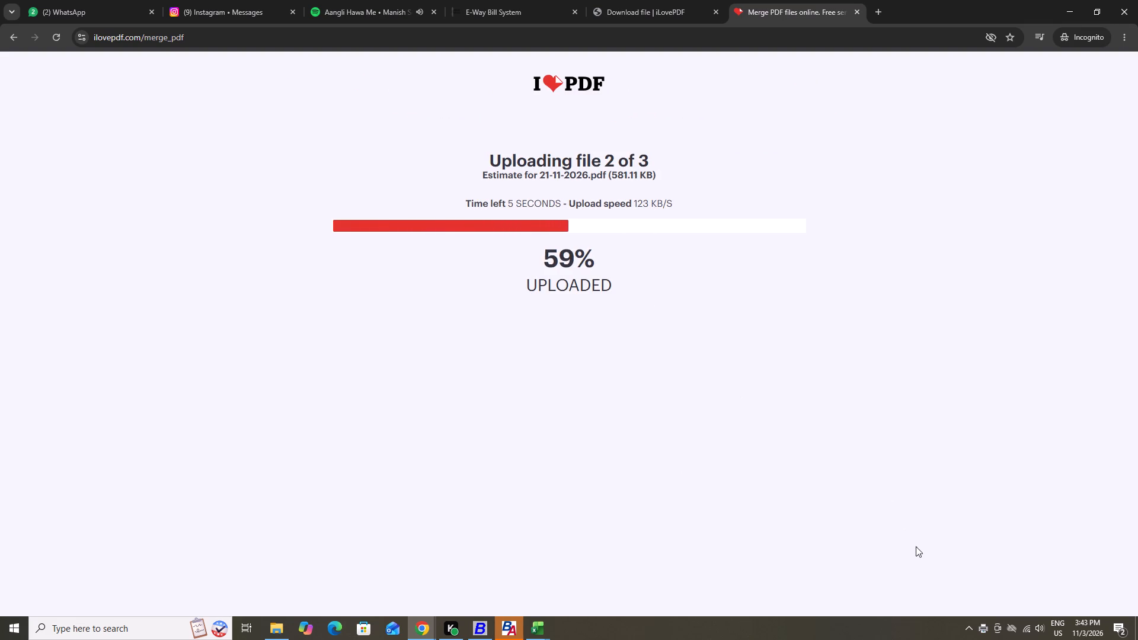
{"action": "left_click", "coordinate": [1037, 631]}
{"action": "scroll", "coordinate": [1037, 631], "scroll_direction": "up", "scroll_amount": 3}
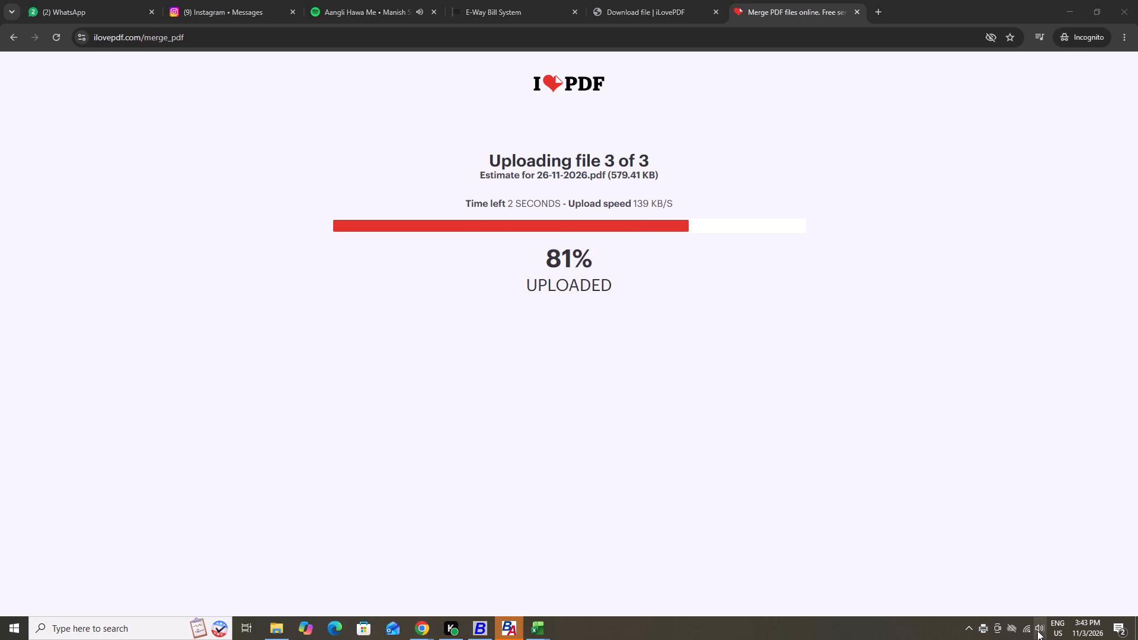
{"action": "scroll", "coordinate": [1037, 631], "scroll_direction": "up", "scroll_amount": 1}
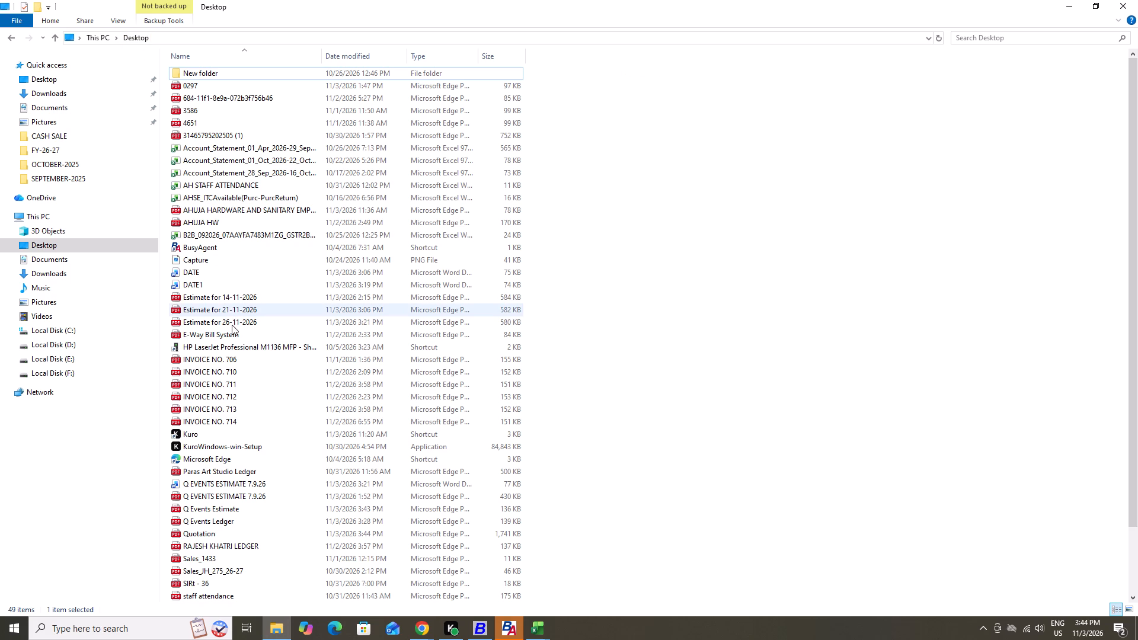
{"action": "left_click", "coordinate": [213, 528]}
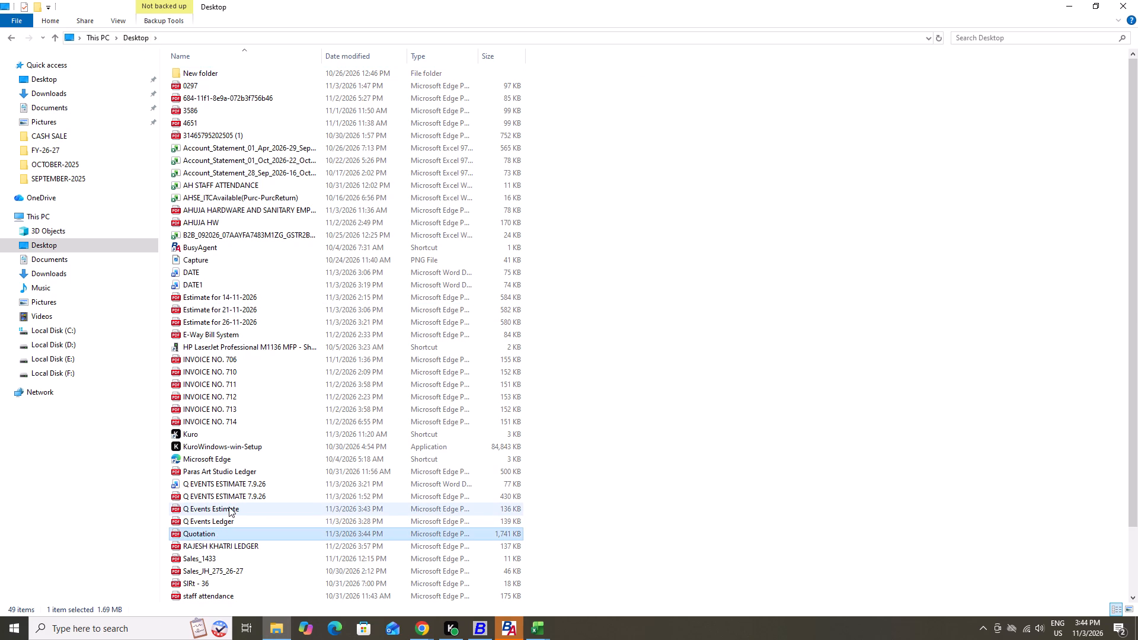
{"action": "double_click", "coordinate": [229, 507]}
{"action": "double_click", "coordinate": [220, 529]}
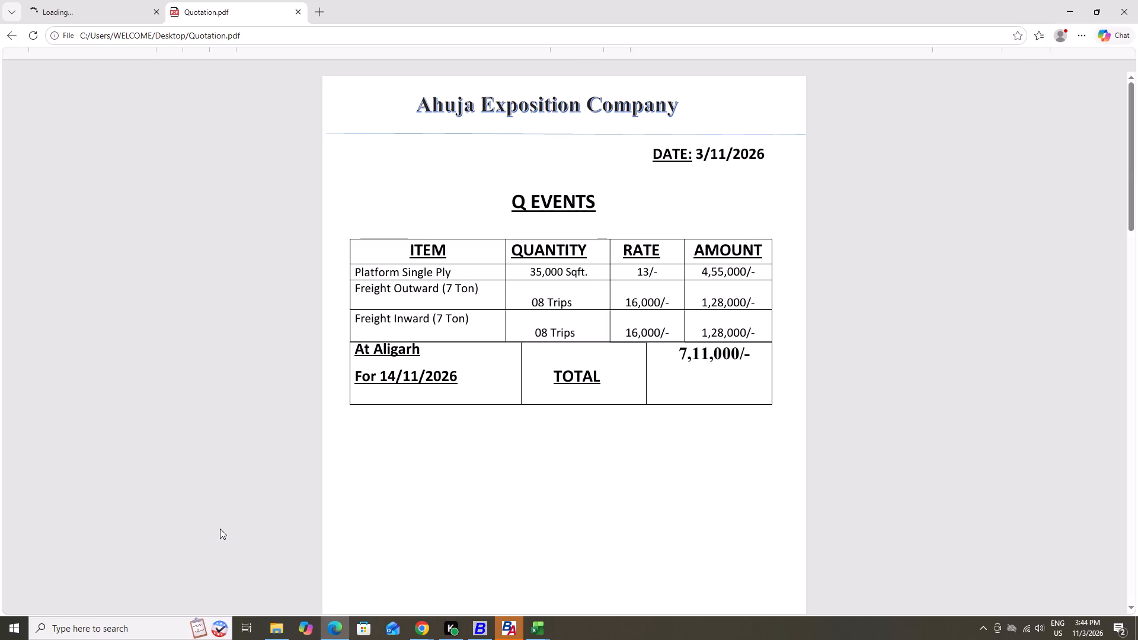
Review the estimates on all three pages of the merged Quotation PDF, return to its first page and close the viewer window.
{"action": "left_click_drag", "start_coordinate": [1137, 162], "coordinate": [1137, 228]}
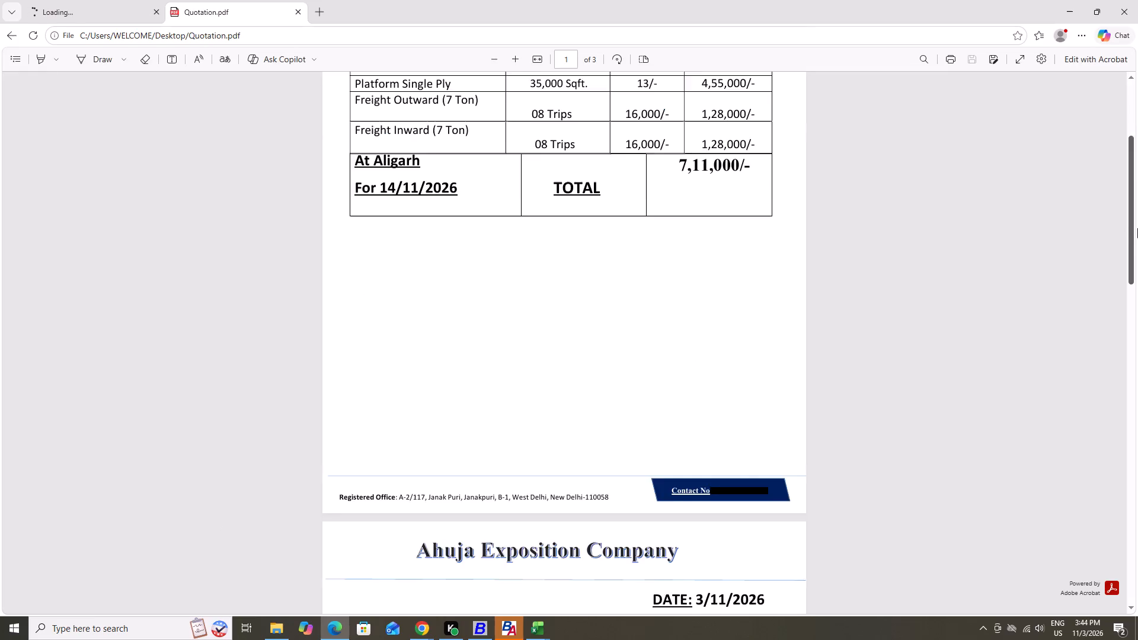
{"action": "left_click_drag", "start_coordinate": [1137, 228], "coordinate": [1137, 249]}
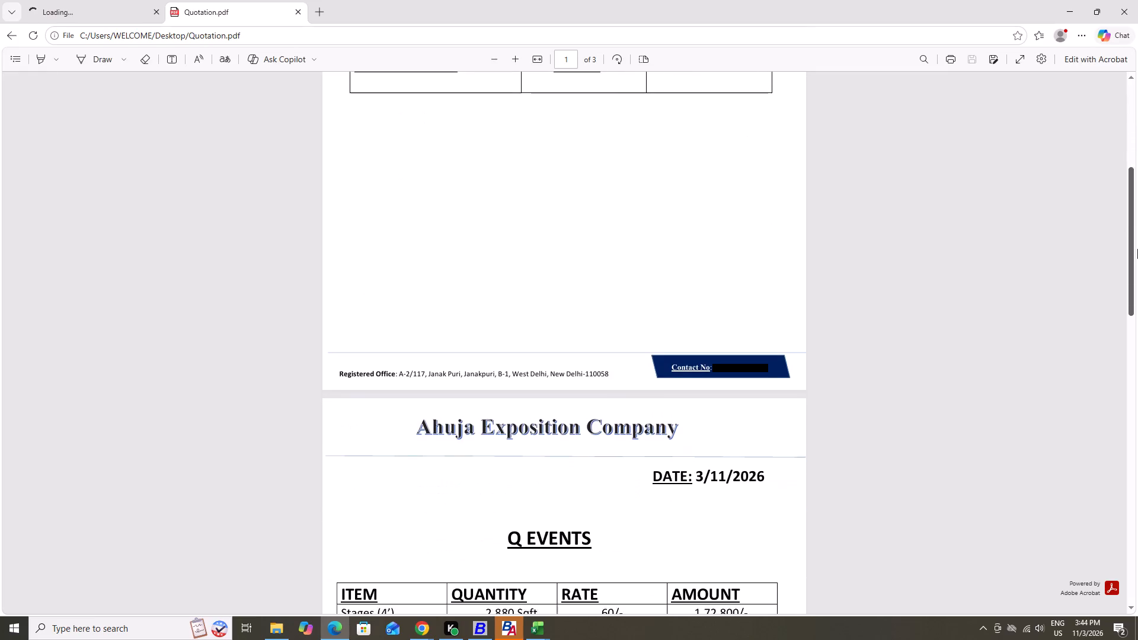
{"action": "left_click_drag", "start_coordinate": [1137, 249], "coordinate": [1137, 294]}
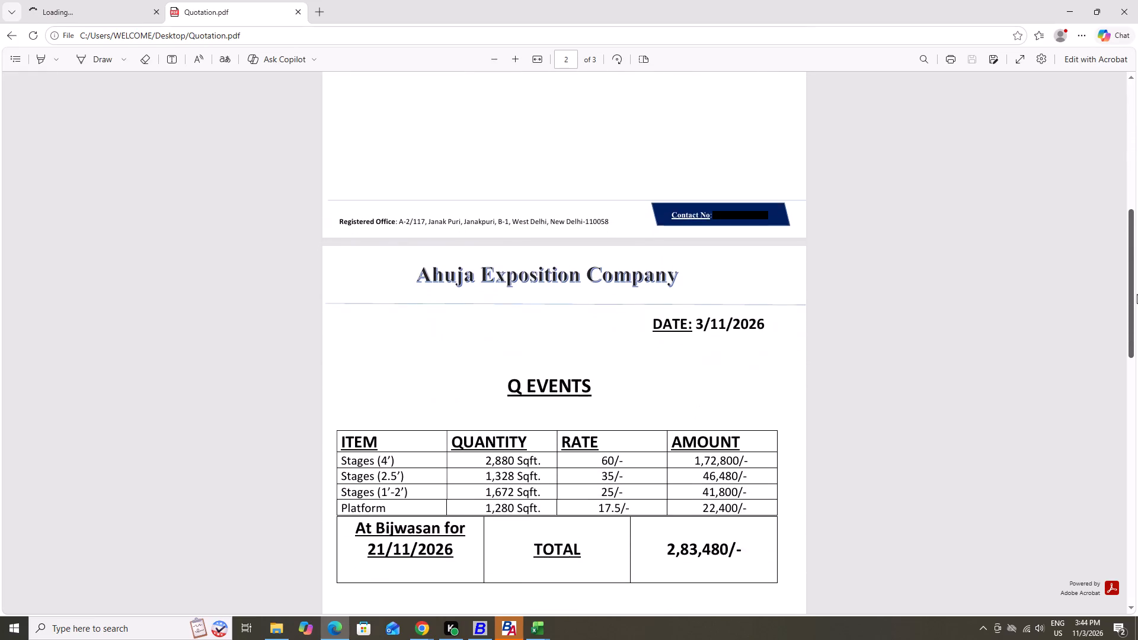
{"action": "left_click_drag", "start_coordinate": [1137, 294], "coordinate": [1133, 331]}
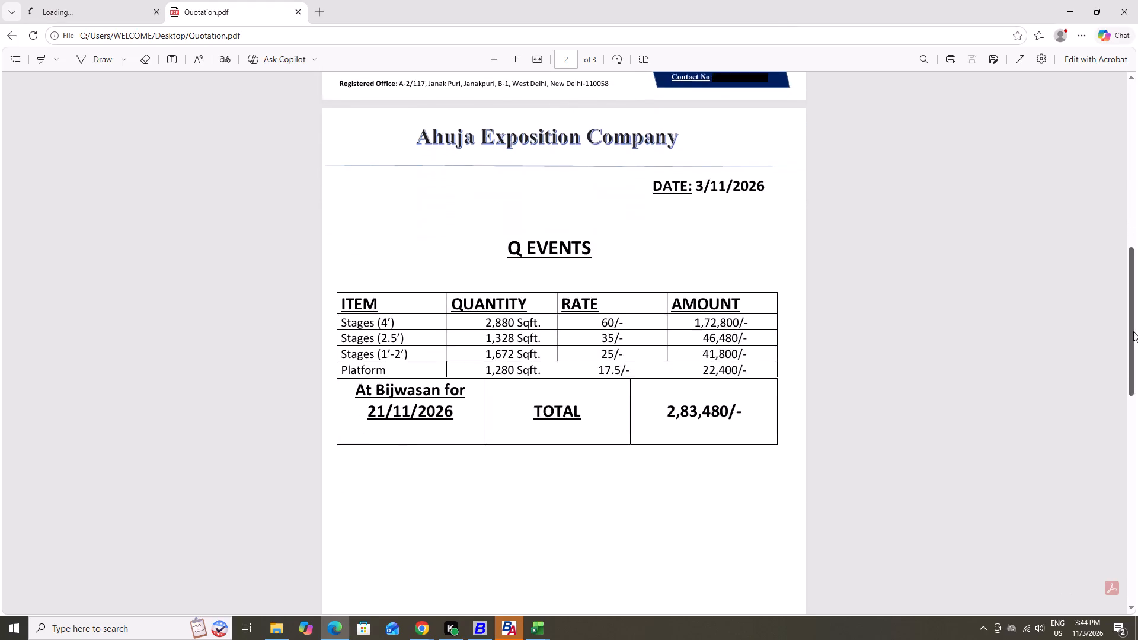
{"action": "left_click_drag", "start_coordinate": [1133, 331], "coordinate": [1114, 492]}
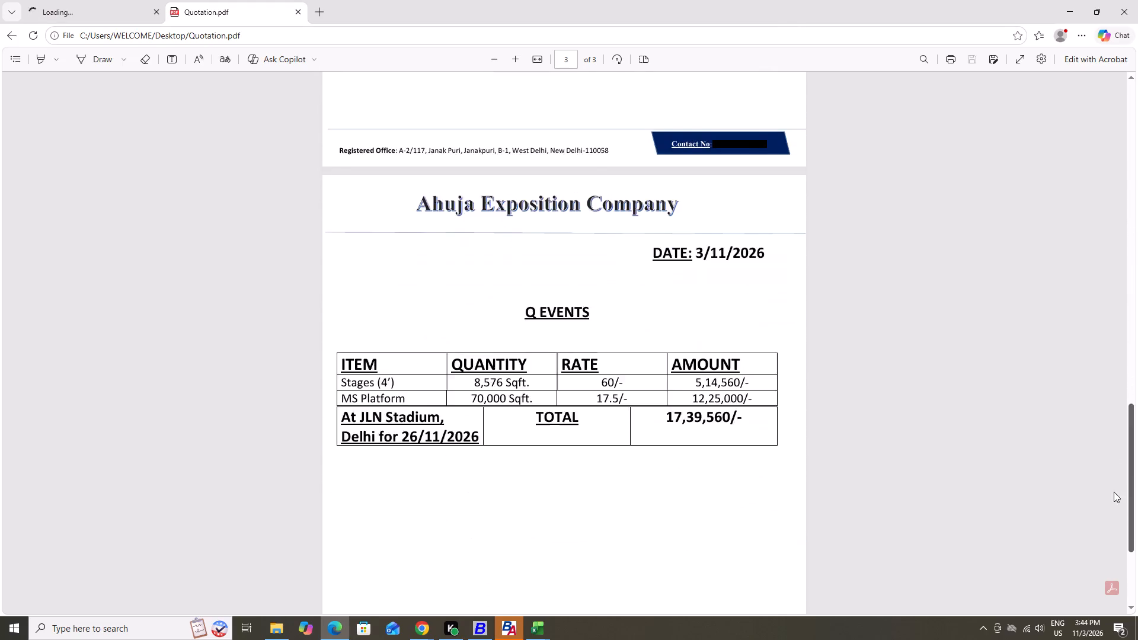
{"action": "left_click_drag", "start_coordinate": [1114, 492], "coordinate": [1105, 547]}
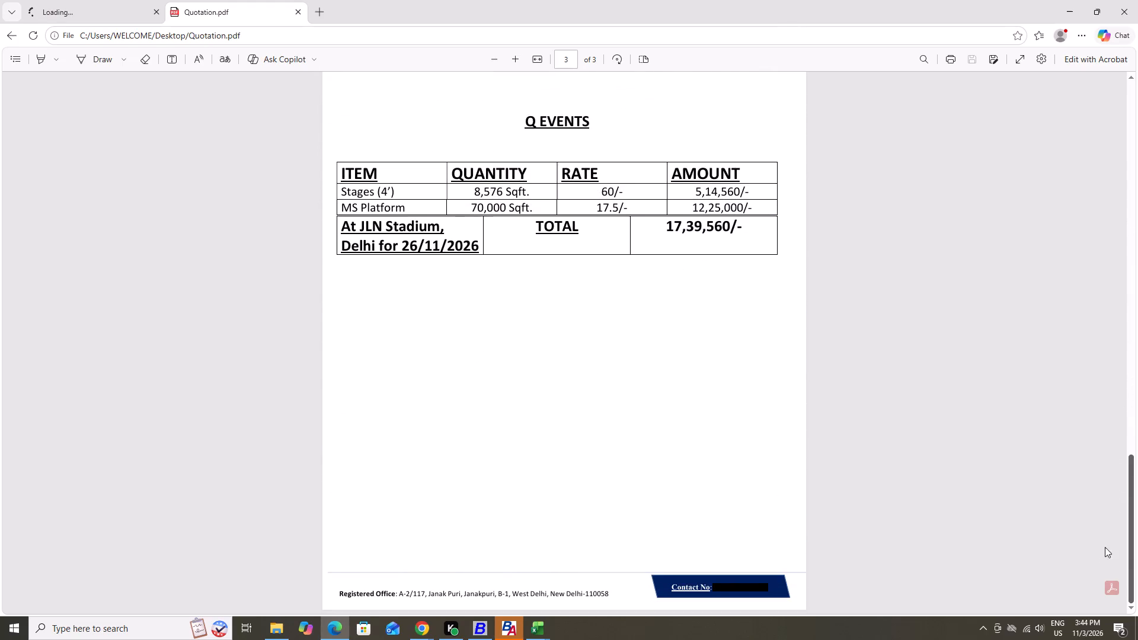
{"action": "left_click_drag", "start_coordinate": [1105, 547], "coordinate": [1111, 402]}
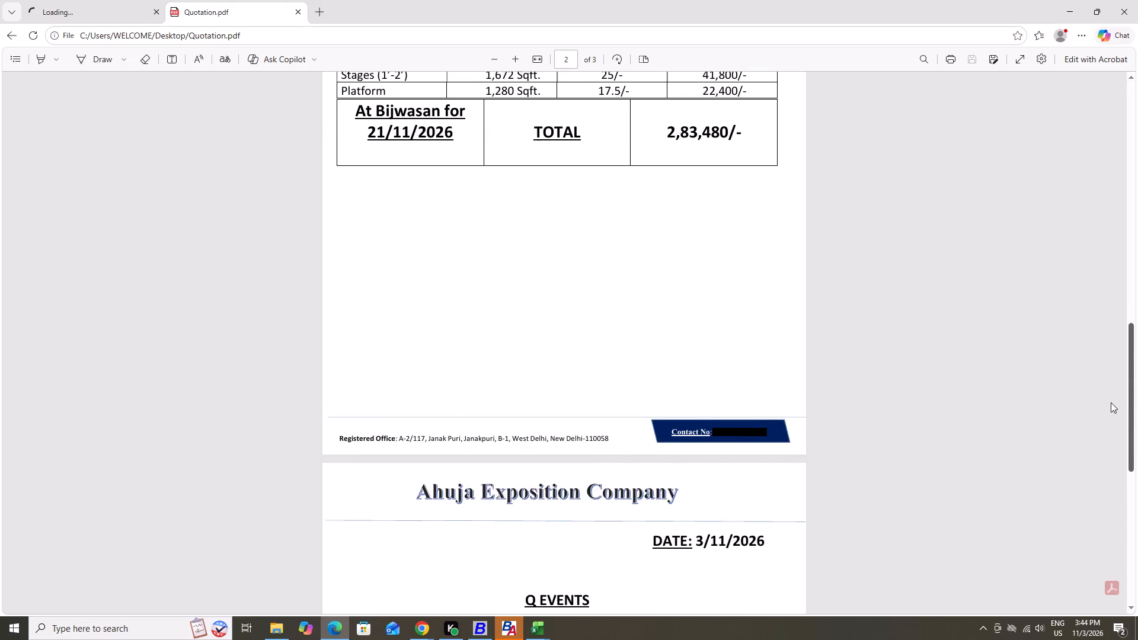
{"action": "left_click_drag", "start_coordinate": [1111, 402], "coordinate": [1113, 241]}
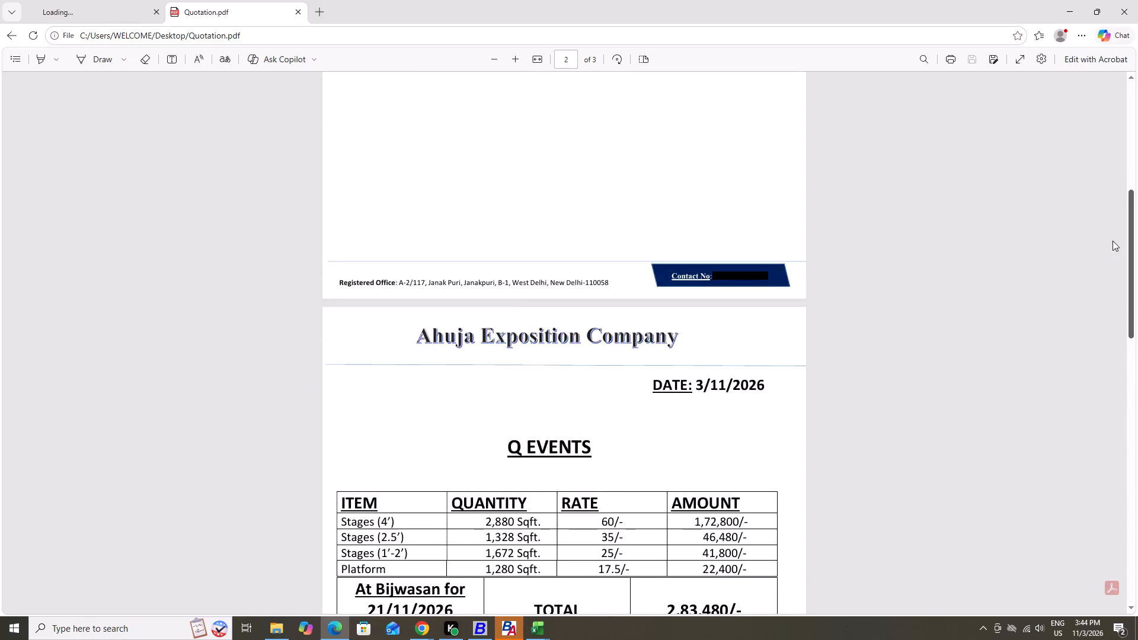
{"action": "left_click_drag", "start_coordinate": [1113, 241], "coordinate": [1126, 121]}
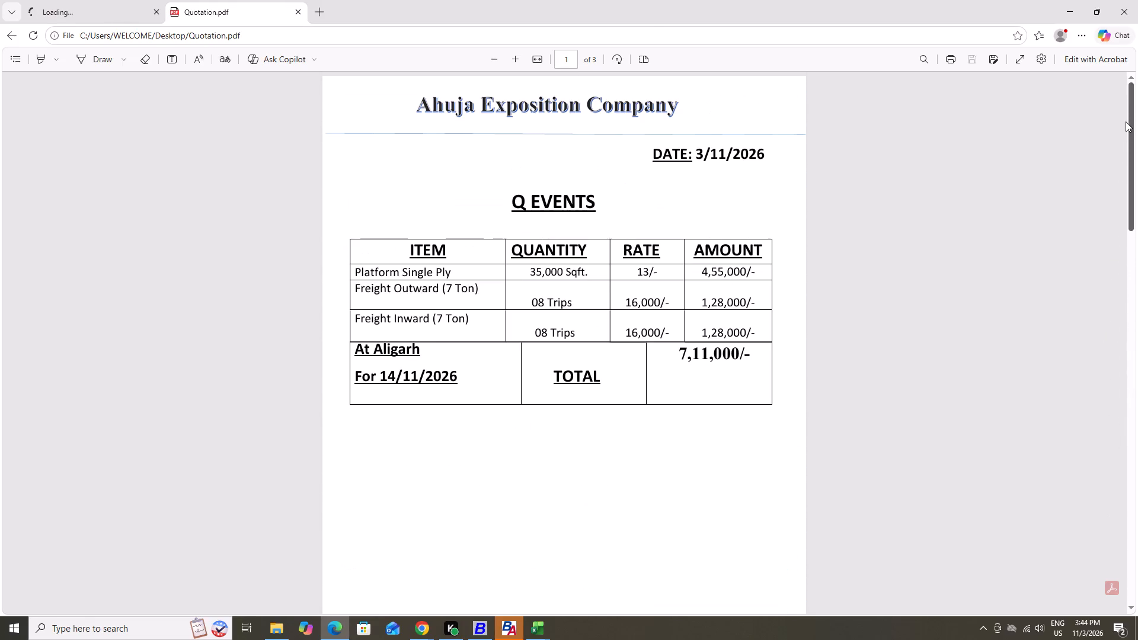
{"action": "left_click_drag", "start_coordinate": [1126, 121], "coordinate": [1126, 120]}
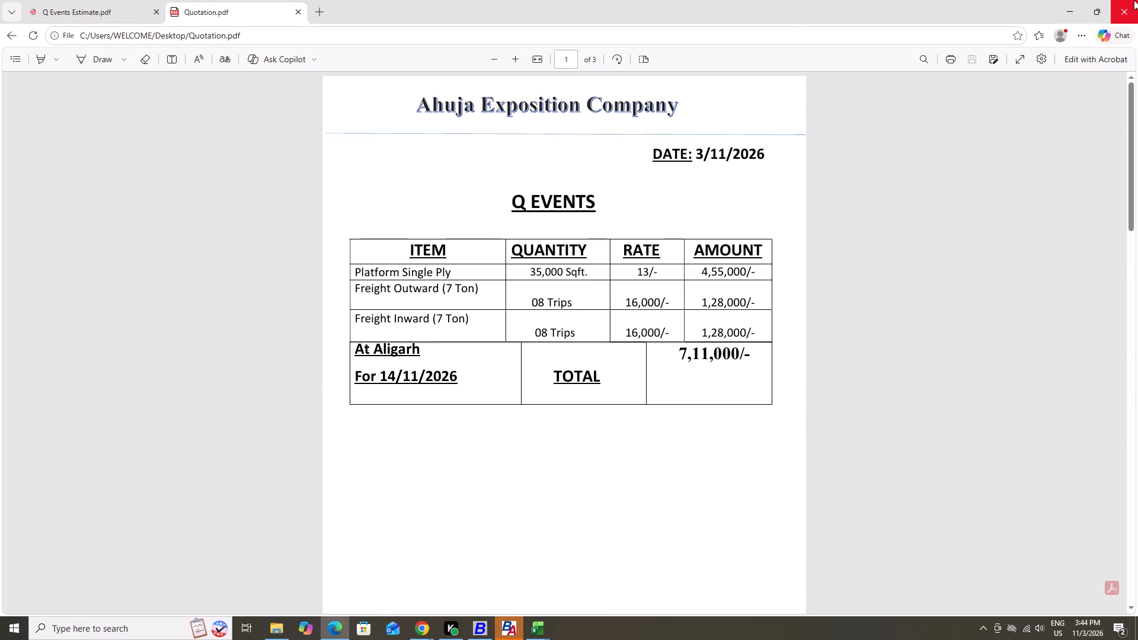
{"action": "left_click", "coordinate": [1134, 0]}
{"action": "left_click", "coordinate": [78, 0]}
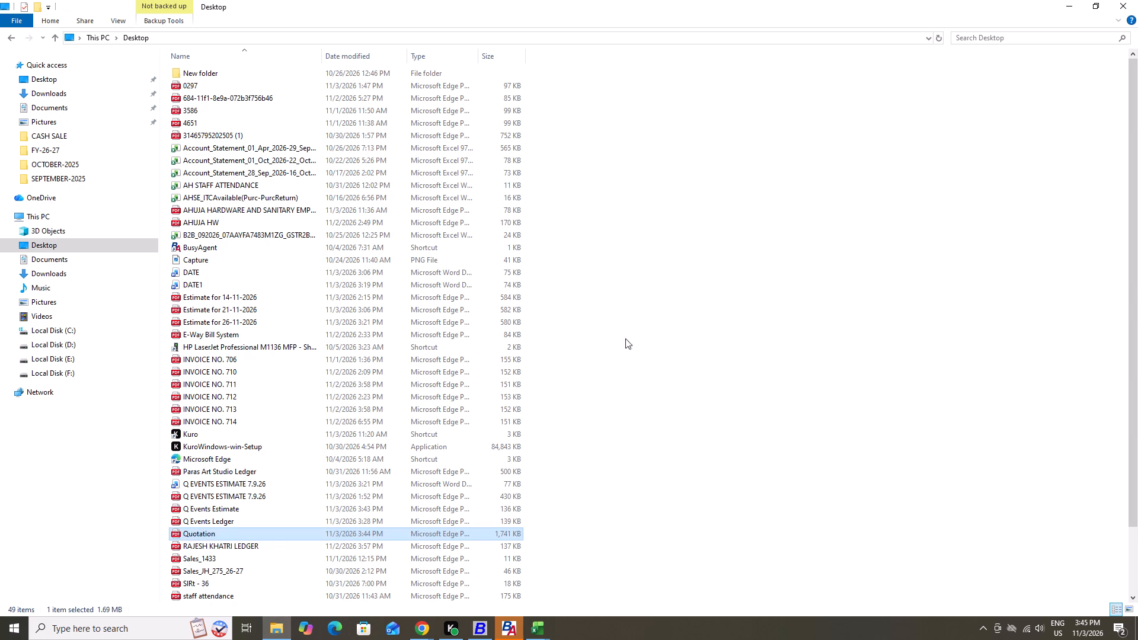
Reopen the Quotation and Q Events Estimate PDFs from the Desktop and check the Q Events Estimate page.
{"action": "left_click", "coordinate": [218, 531]}
{"action": "left_click", "coordinate": [218, 531]}
{"action": "left_click", "coordinate": [785, 520]}
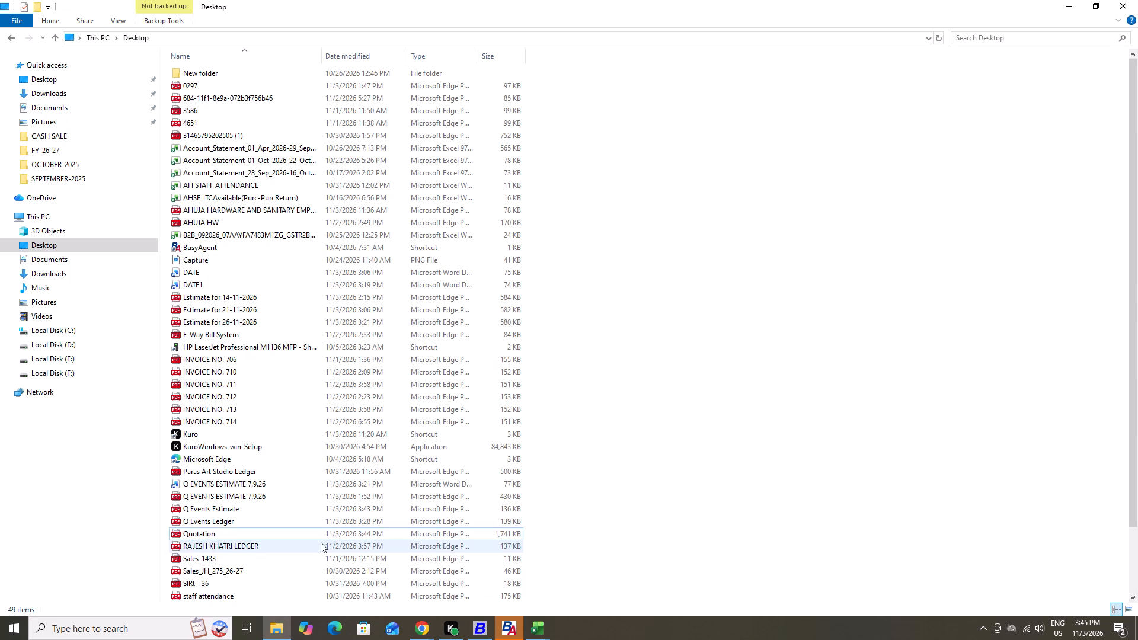
{"action": "double_click", "coordinate": [301, 535]}
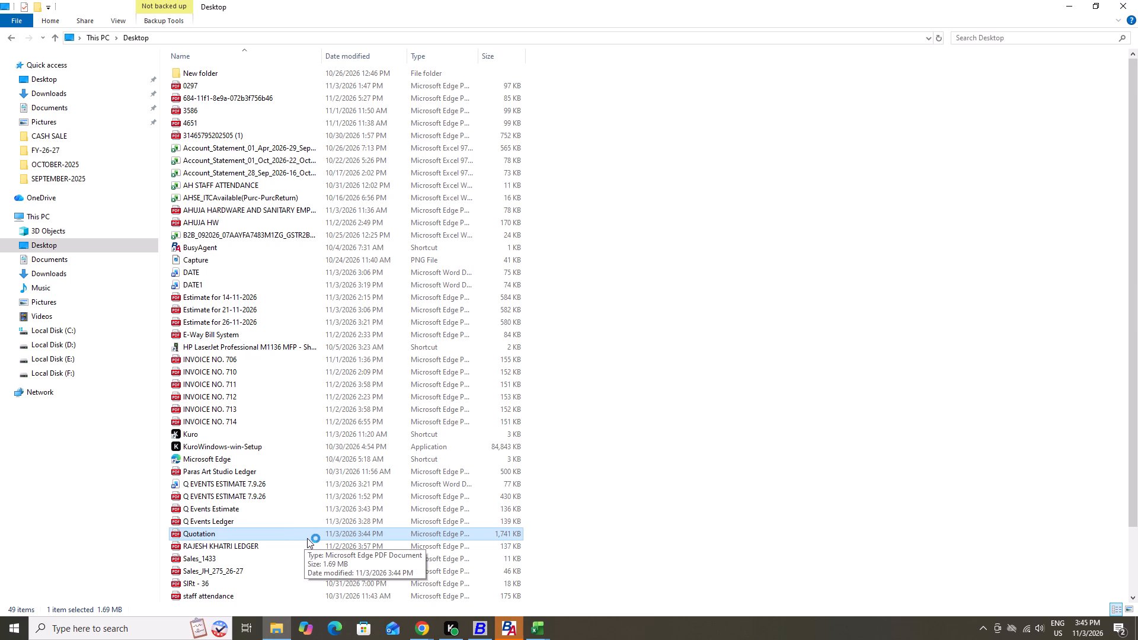
{"action": "left_click", "coordinate": [817, 478]}
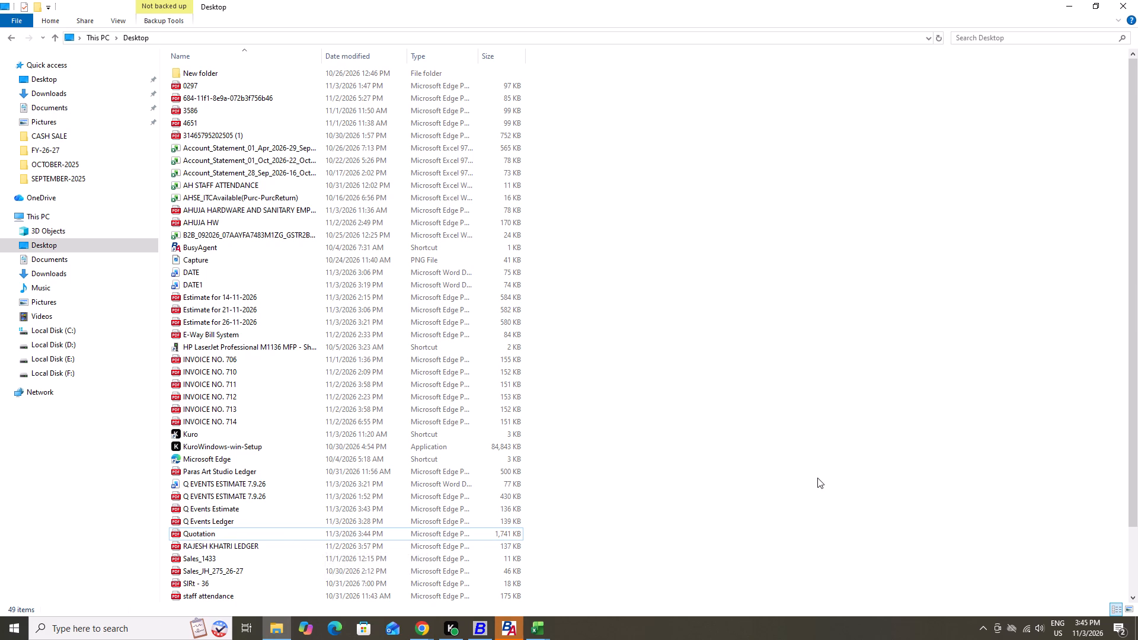
{"action": "double_click", "coordinate": [228, 510]}
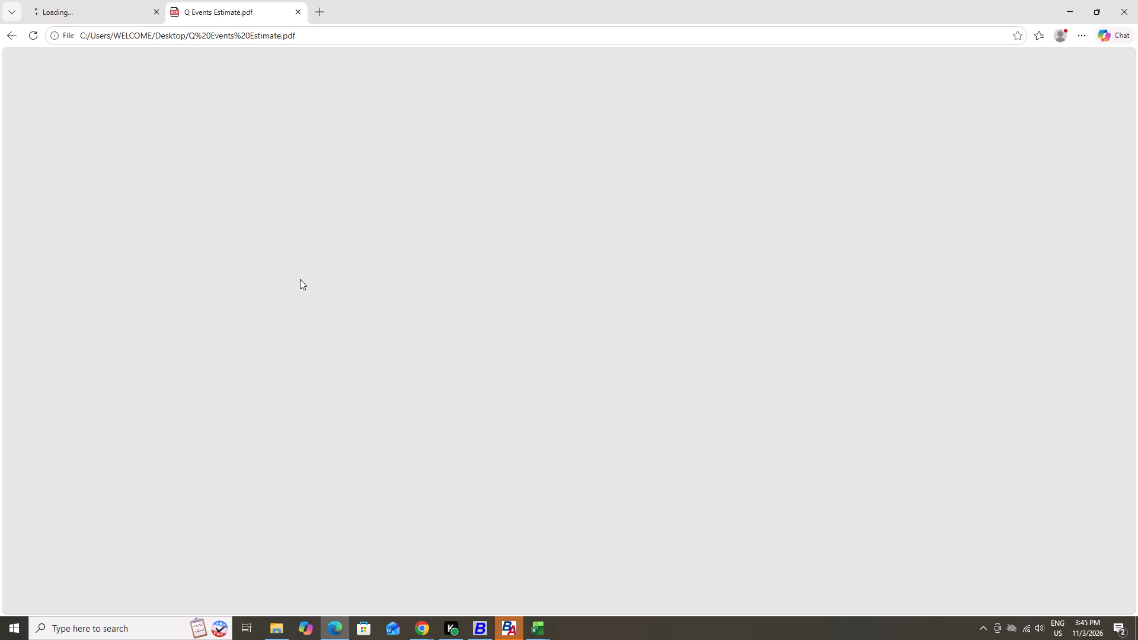
{"action": "scroll", "coordinate": [727, 315], "scroll_direction": "up", "scroll_amount": 3}
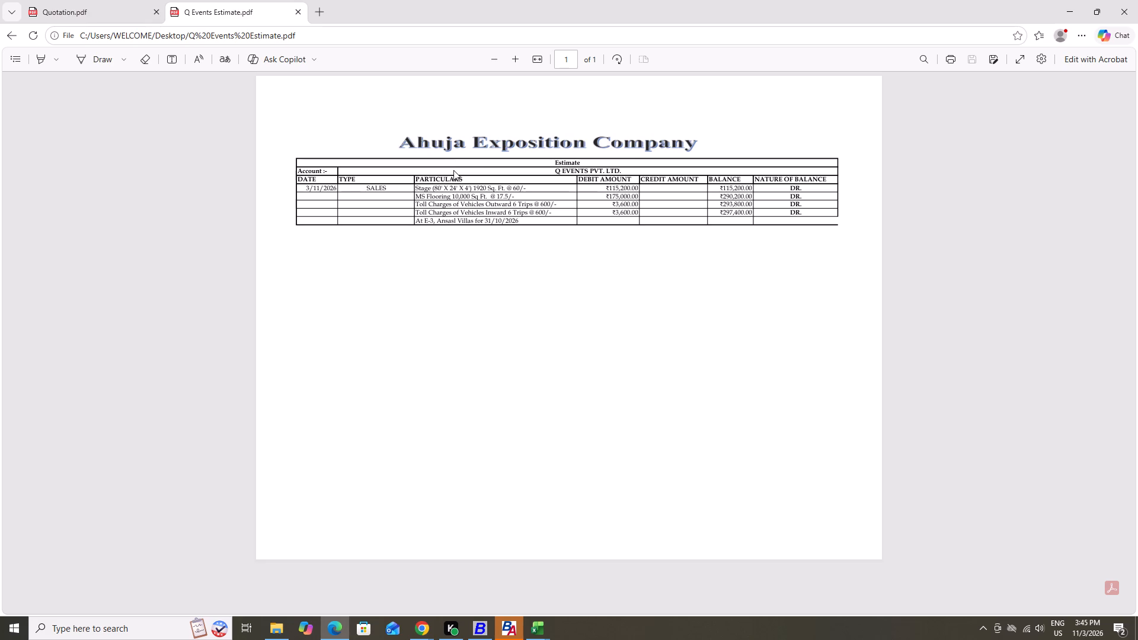
Close the viewer window holding the Quotation and Q Events Estimate PDFs.
{"action": "left_click", "coordinate": [103, 0]}
{"action": "left_click", "coordinate": [231, 0]}
{"action": "double_click", "coordinate": [1137, 0]}
{"action": "left_click", "coordinate": [1127, 11]}
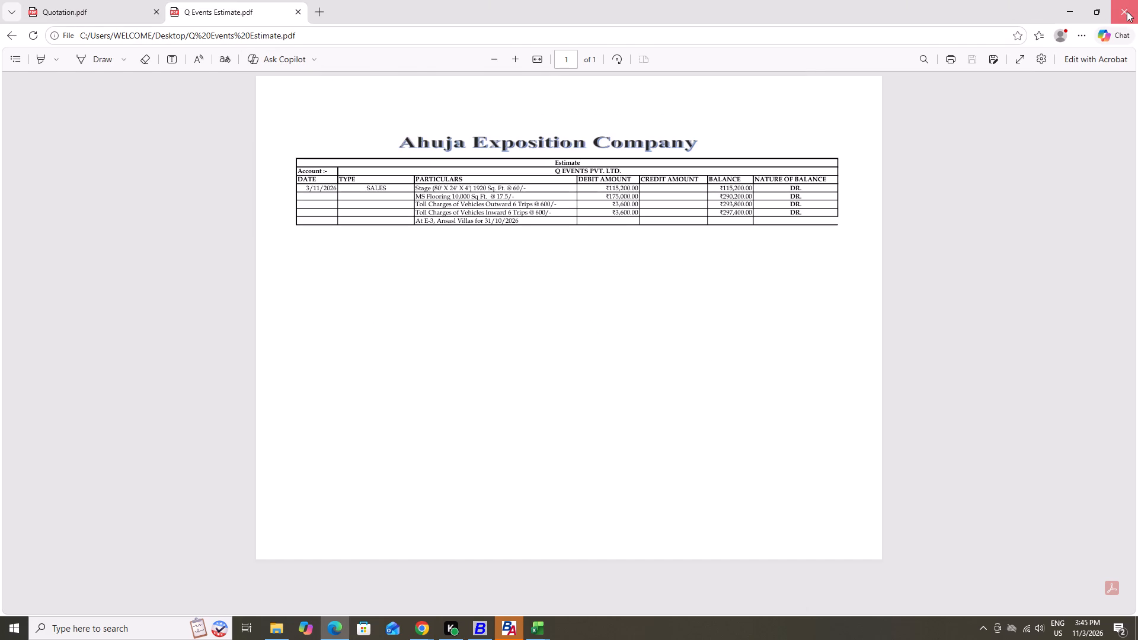
Open the SUNDRY DEBTORS, SALE workbook from New folder, AHUJA EXPOSITION CO, CASH SALE on the Desktop.
{"action": "left_click", "coordinate": [736, 298]}
{"action": "scroll", "coordinate": [736, 298], "scroll_direction": "up", "scroll_amount": 4}
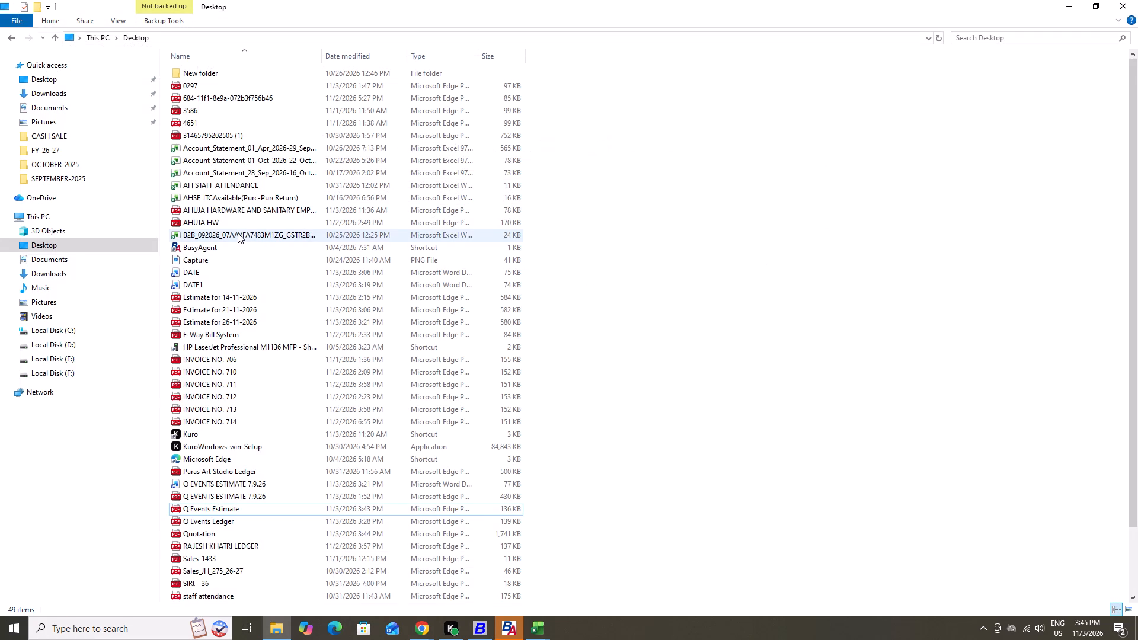
{"action": "double_click", "coordinate": [222, 73]}
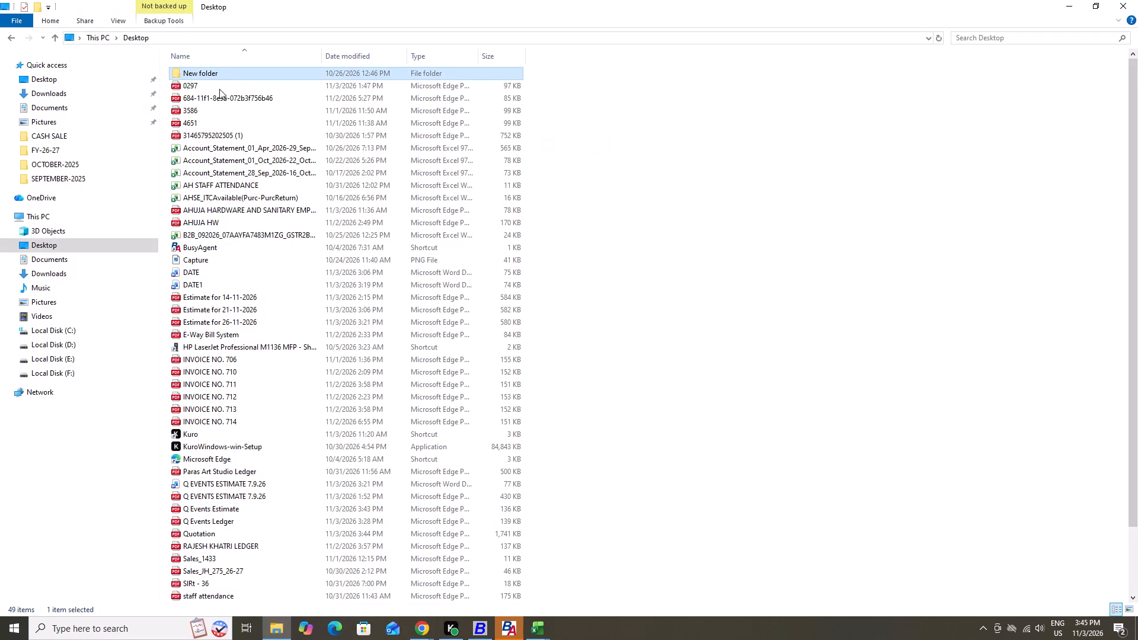
{"action": "double_click", "coordinate": [229, 74]}
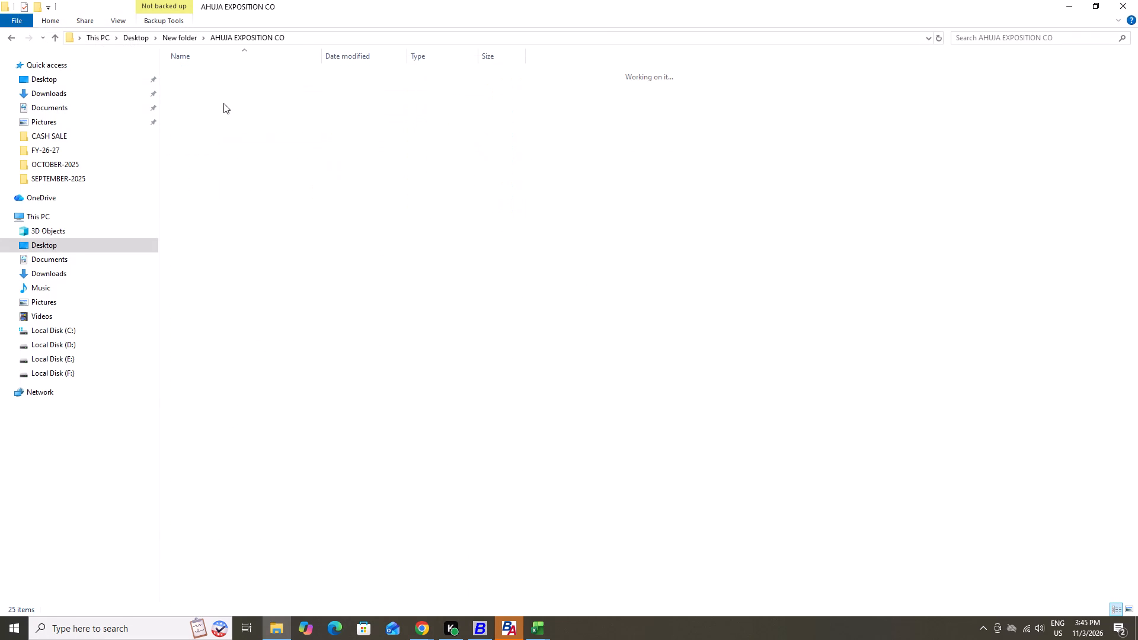
{"action": "double_click", "coordinate": [216, 148]}
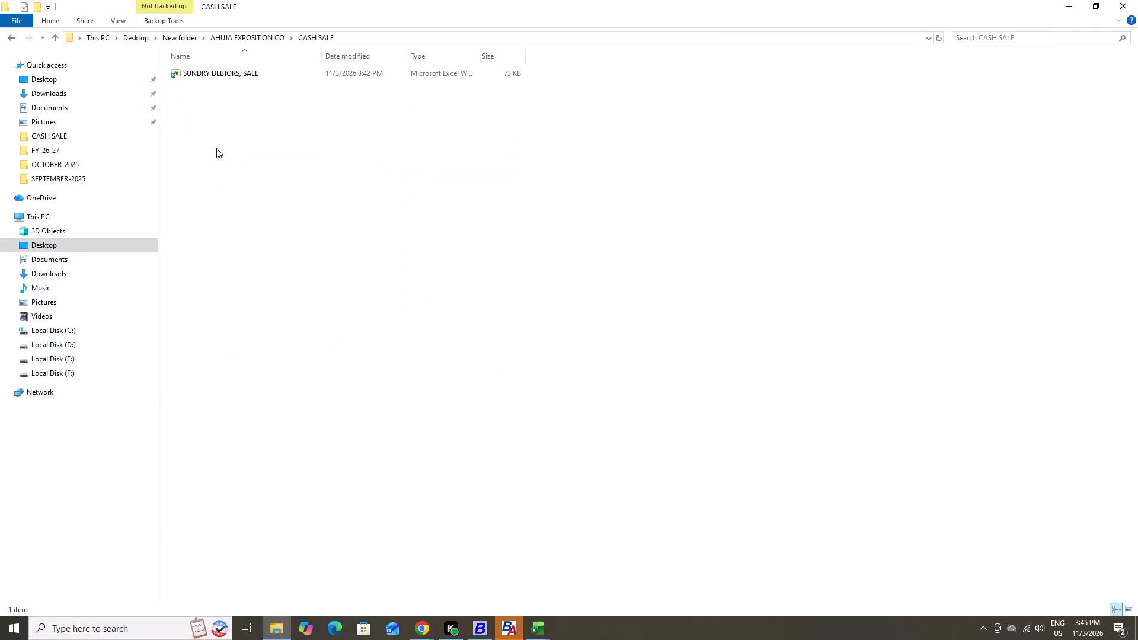
{"action": "double_click", "coordinate": [226, 75]}
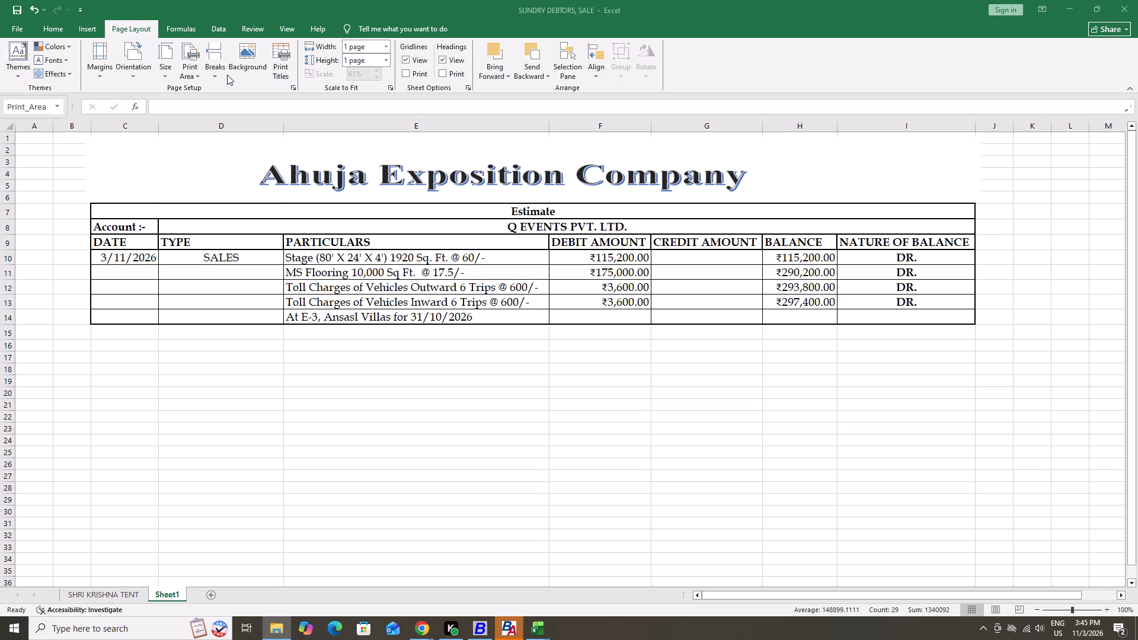
Change the Account label in cell C8 of the Q EVENTS estimate on Sheet1 to "Party :-".
{"action": "left_click", "coordinate": [462, 360]}
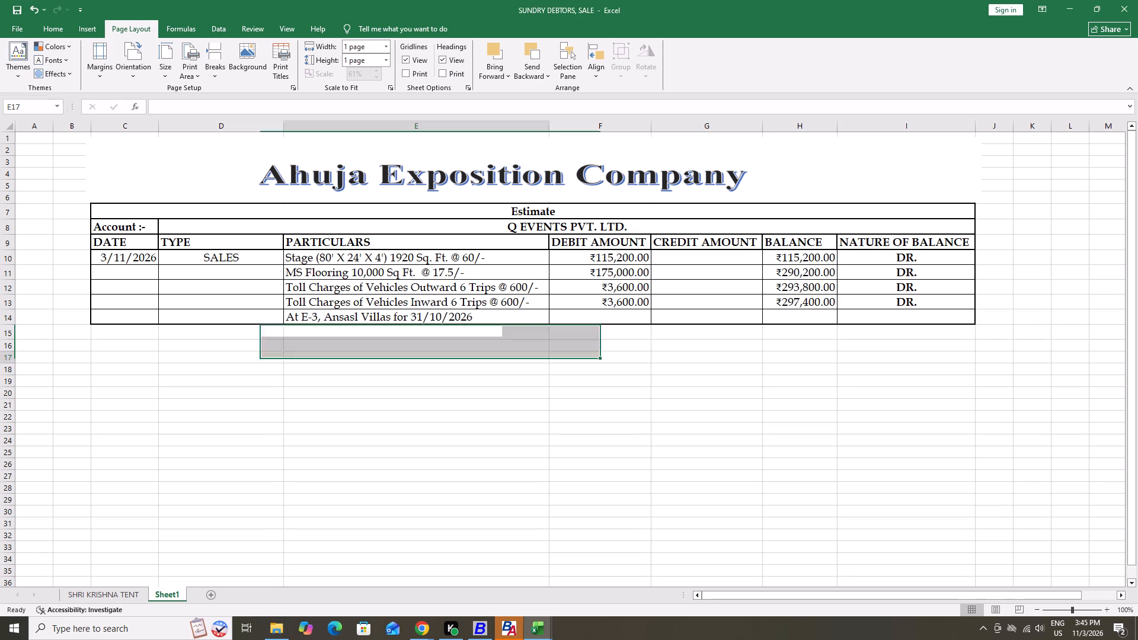
{"action": "key", "text": "Up"}
{"action": "key", "text": "Up"}
{"action": "key", "text": "Up"}
{"action": "key", "text": "Up"}
{"action": "key", "text": "Up"}
{"action": "key", "text": "Up"}
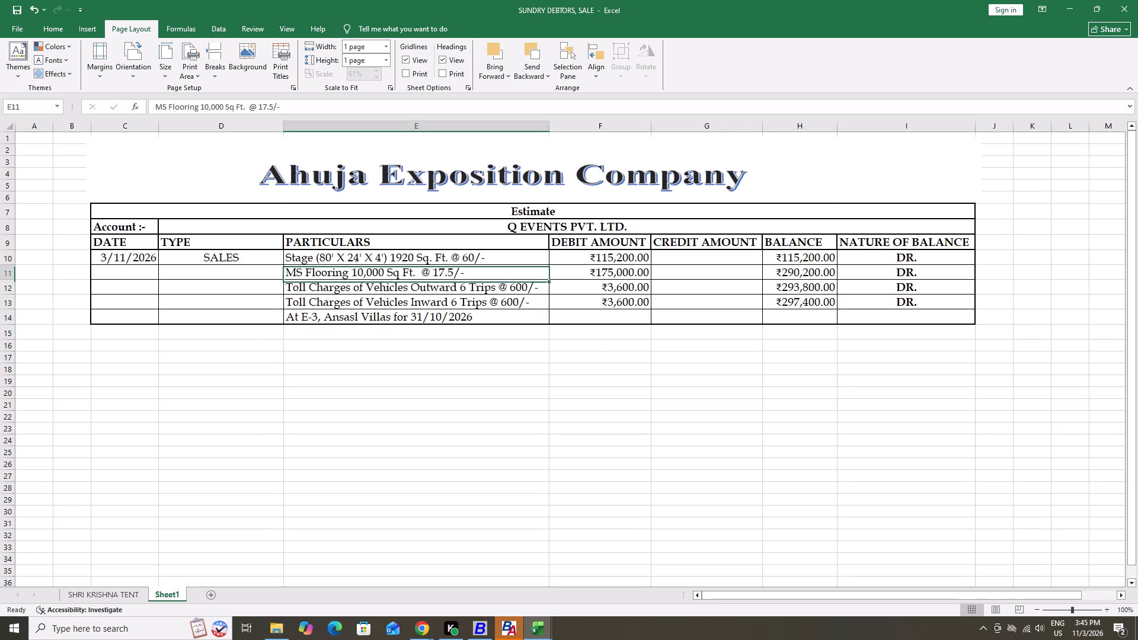
{"action": "key", "text": "Left"}
{"action": "key", "text": "Up"}
{"action": "key", "text": "Left"}
{"action": "key", "text": "Up"}
{"action": "key", "text": "Left"}
{"action": "key", "text": "Up"}
{"action": "key", "text": "Right"}
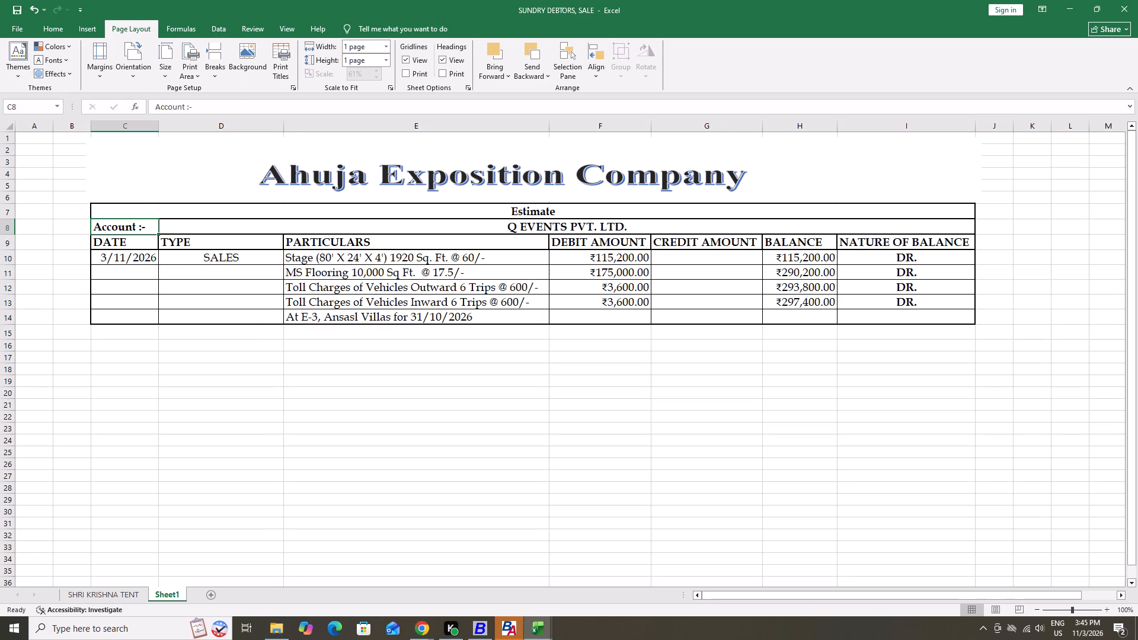
{"action": "key", "text": "F2"}
{"action": "key", "text": "Left"}
{"action": "key", "text": "Left"}
{"action": "key", "text": "Left"}
{"action": "key", "text": "ctrl+shift+Left"}
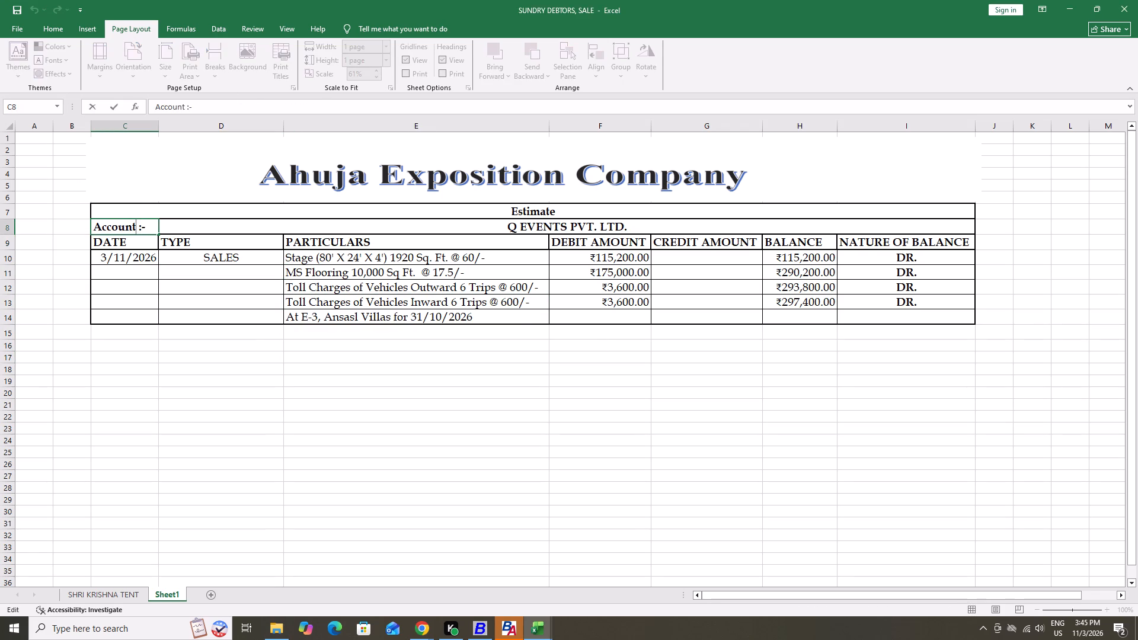
{"action": "key", "text": "BackSpace"}
{"action": "type", "text": "Party"}
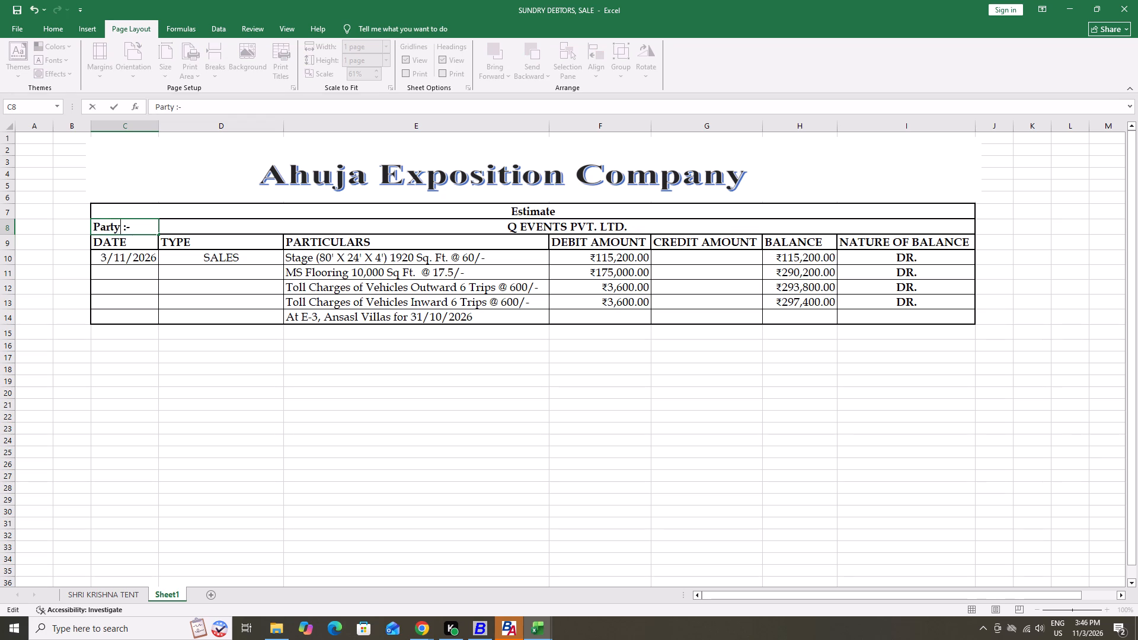
{"action": "key", "text": "Return"}
Change the Account label in cell B8 of the SHRI KRISHNA TENT sheet to "Party :-".
{"action": "key", "text": "ctrl+Page_Up"}
{"action": "key", "text": "Escape"}
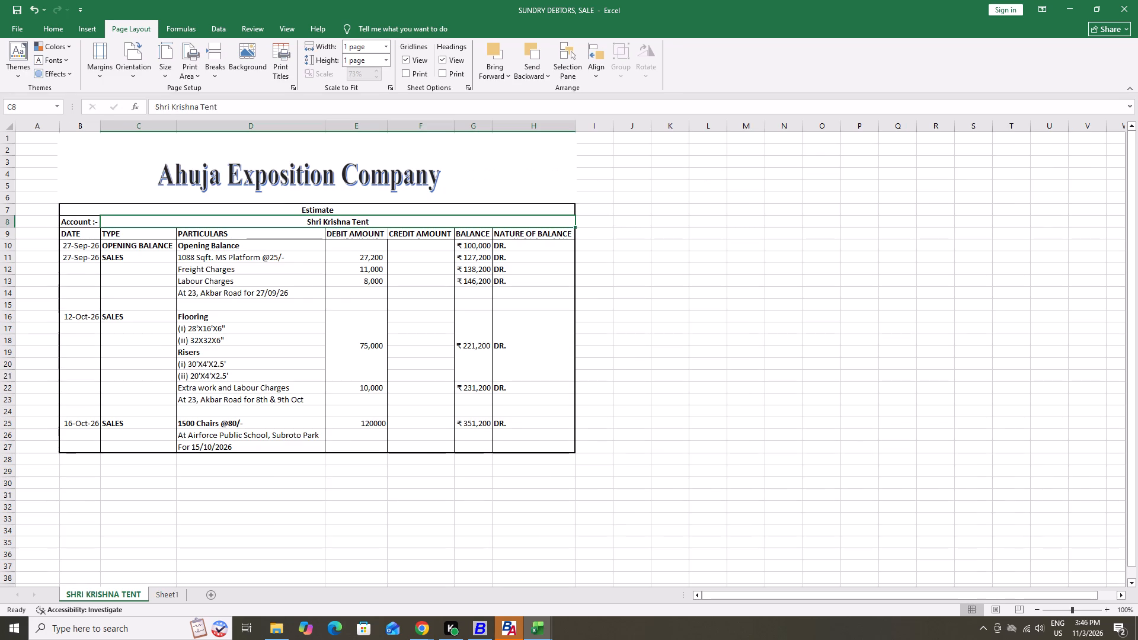
{"action": "key", "text": "Up"}
{"action": "key", "text": "Up"}
{"action": "key", "text": "Down"}
{"action": "key", "text": "Left"}
{"action": "key", "text": "Down"}
{"action": "key", "text": "Right"}
{"action": "key", "text": "F2"}
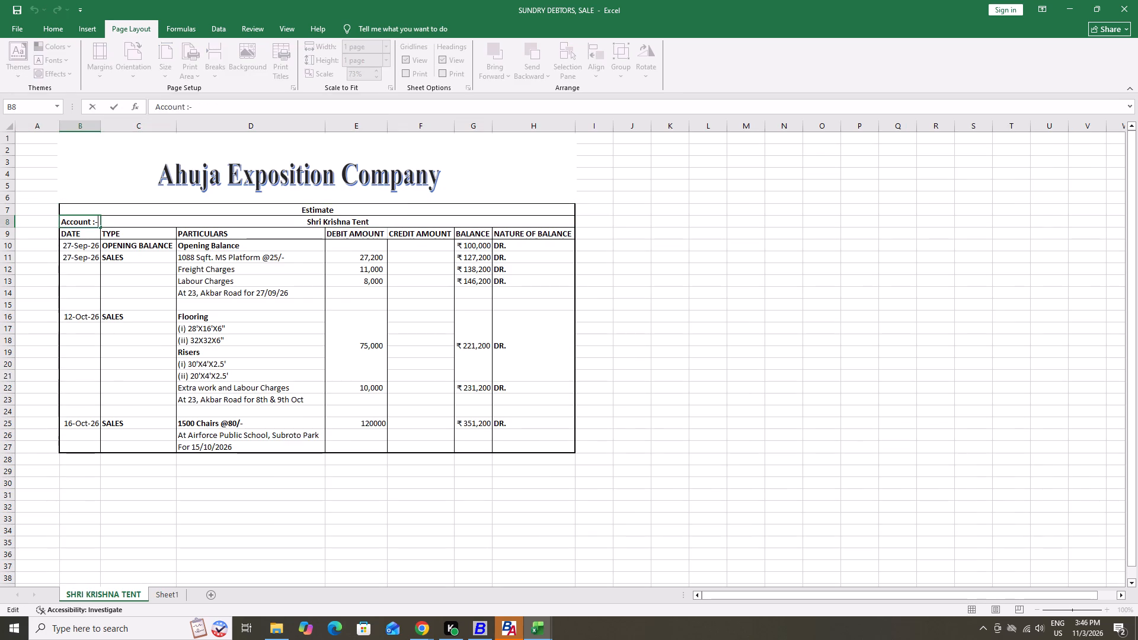
{"action": "key", "text": "ctrl+Left"}
{"action": "key", "text": "Left"}
{"action": "key", "text": "ctrl+shift+Left"}
{"action": "key", "text": "BackSpace"}
{"action": "type", "text": "Party"}
{"action": "key", "text": "Return"}
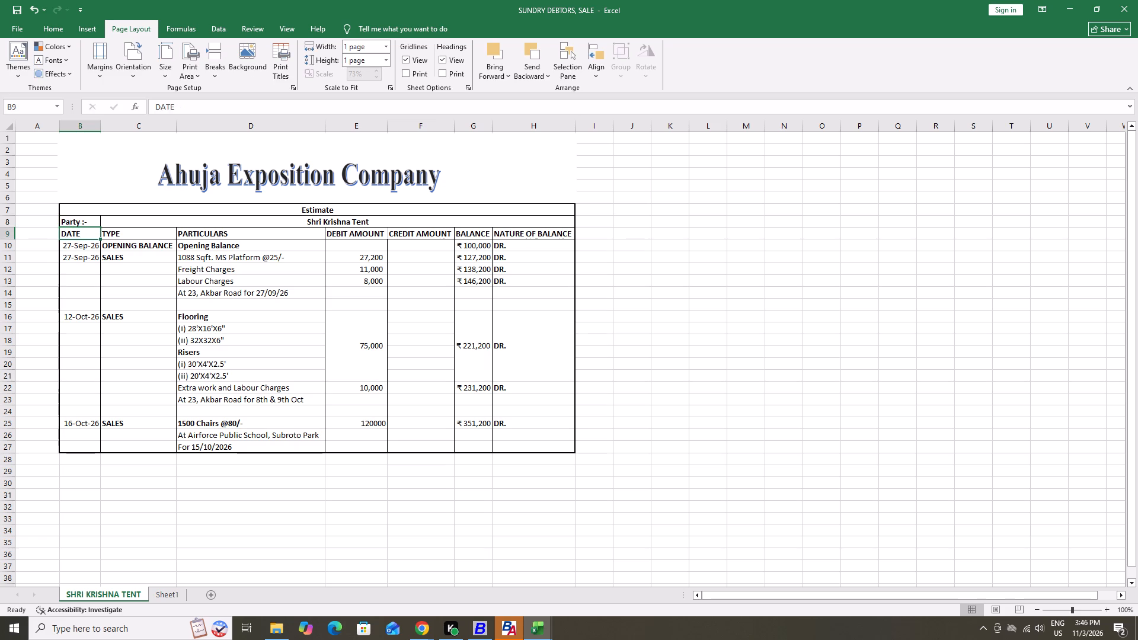
Return to Sheet1 and save the workbook.
{"action": "key", "text": "ctrl+Page_Down"}
{"action": "key", "text": "ctrl+s"}
{"action": "key", "text": "ctrl+s"}
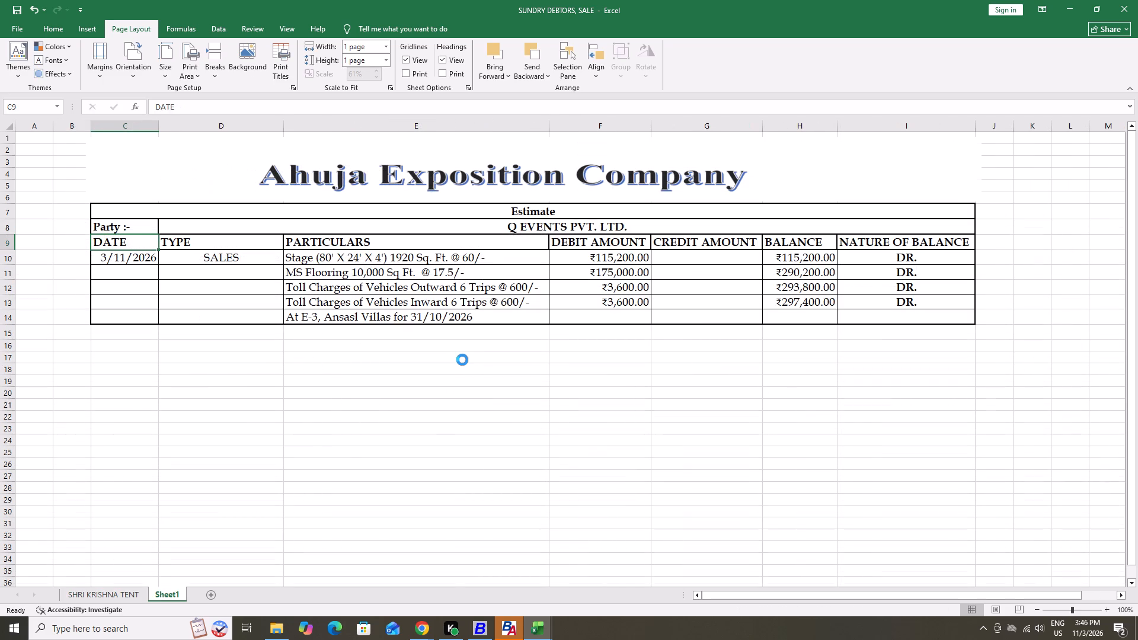
{"action": "key", "text": "ctrl+s"}
{"action": "key", "text": "ctrl+s"}
{"action": "key", "text": "ctrl+s"}
{"action": "key", "text": "ctrl+s"}
Apply a thick outside border to cell J14, just beyond the end of the estimate table's last row.
{"action": "key", "text": "Down"}
{"action": "key", "text": "Down"}
{"action": "key", "text": "Down"}
{"action": "key", "text": "Down"}
{"action": "key", "text": "Down"}
{"action": "key", "text": "Down"}
{"action": "key", "text": "Down"}
{"action": "key", "text": "Down"}
{"action": "key", "text": "Down"}
{"action": "key", "text": "Down"}
{"action": "key", "text": "Down"}
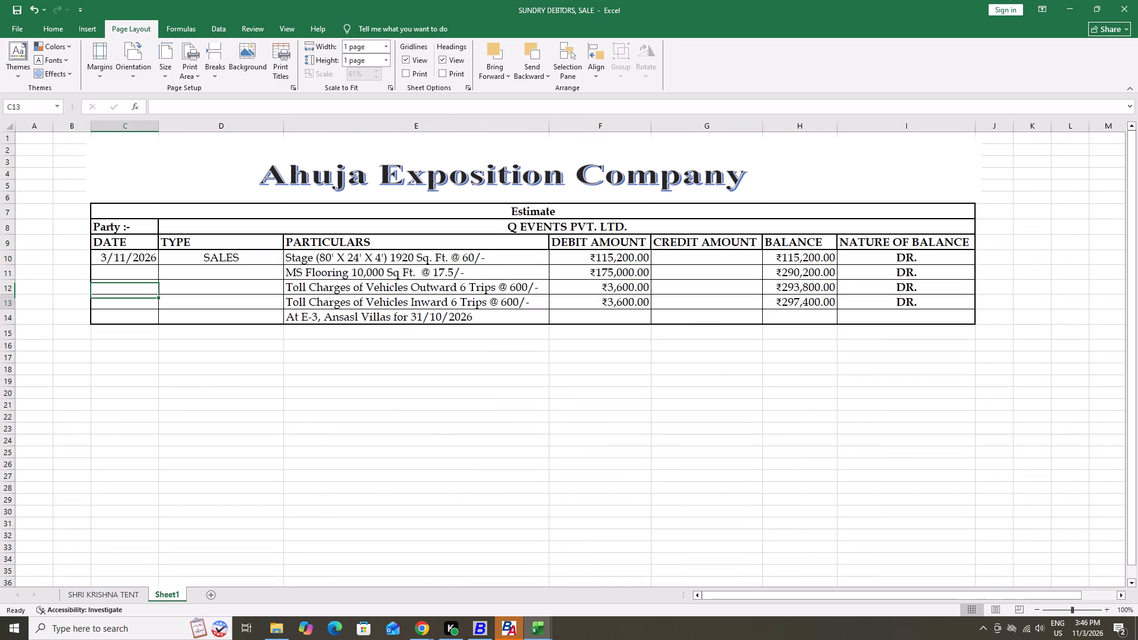
{"action": "key", "text": "Right"}
{"action": "key", "text": "Right"}
{"action": "key", "text": "Right"}
{"action": "key", "text": "Right"}
{"action": "key", "text": "Right"}
{"action": "key", "text": "Right"}
{"action": "key", "text": "Right"}
{"action": "key", "text": "Right"}
{"action": "key", "text": "Right"}
{"action": "key", "text": "Right"}
{"action": "key", "text": "Right"}
{"action": "key", "text": "Right"}
{"action": "key", "text": "Left"}
{"action": "key", "text": "Up"}
{"action": "key", "text": "Left"}
{"action": "key", "text": "Left"}
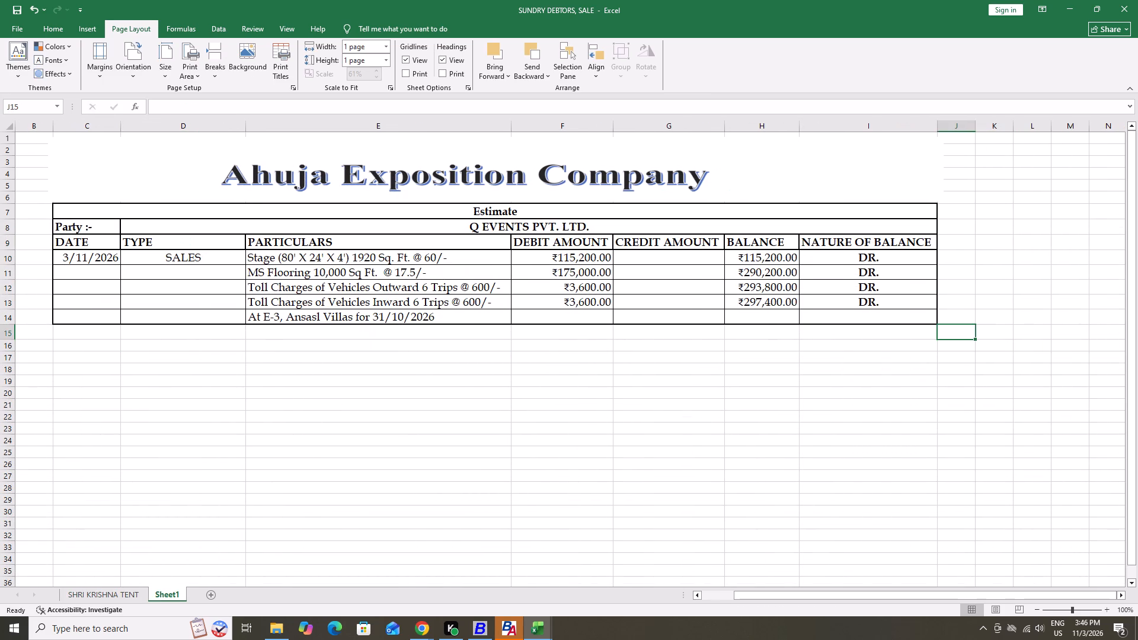
{"action": "key", "text": "Up"}
{"action": "key", "text": "alt+h"}
{"action": "type", "text": "bt"}
Set the print area to C1:I14, covering the company heading and estimate table, and open the print preview.
{"action": "key", "text": "Up"}
{"action": "key", "text": "Up"}
{"action": "key", "text": "Up"}
{"action": "key", "text": "Up"}
{"action": "key", "text": "Up"}
{"action": "key", "text": "Up"}
{"action": "key", "text": "Up"}
{"action": "key", "text": "Up"}
{"action": "key", "text": "Up"}
{"action": "key", "text": "Up"}
{"action": "key", "text": "Up"}
{"action": "key", "text": "Up"}
{"action": "key", "text": "Up"}
{"action": "key", "text": "Up"}
{"action": "key", "text": "Up"}
{"action": "key", "text": "Up"}
{"action": "key", "text": "Up"}
{"action": "key", "text": "Left"}
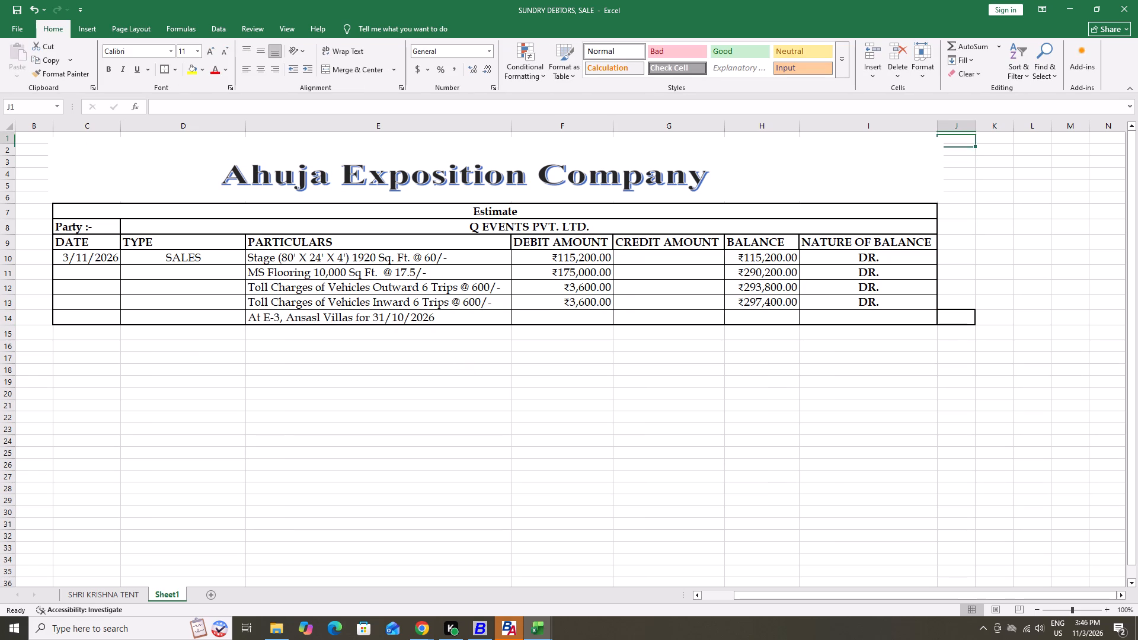
{"action": "key", "text": "Up"}
{"action": "key", "text": "Left"}
{"action": "key", "text": "Up"}
{"action": "key", "text": "Left"}
{"action": "key", "text": "Left"}
{"action": "key", "text": "Left"}
{"action": "key", "text": "Left"}
{"action": "key", "text": "Left"}
{"action": "key", "text": "Left"}
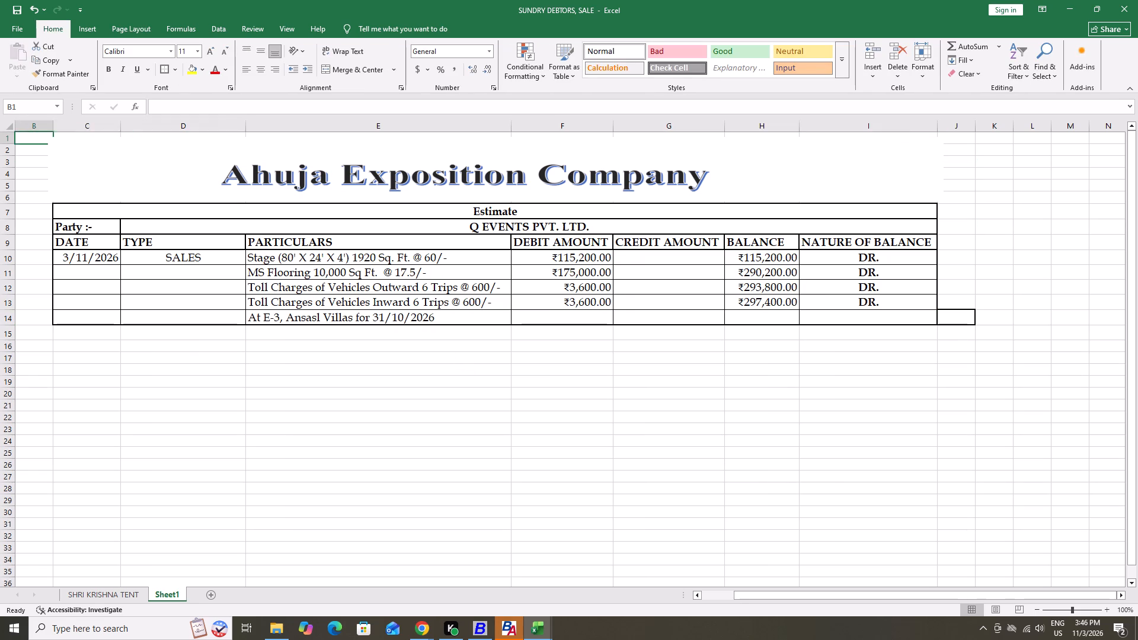
{"action": "key", "text": "Right"}
{"action": "key", "text": "shift+Down"}
{"action": "key", "text": "shift+Down"}
{"action": "key", "text": "shift+Down"}
{"action": "key", "text": "shift+Down"}
{"action": "key", "text": "shift+Down"}
{"action": "key", "text": "shift+Down"}
{"action": "key", "text": "shift+Down"}
{"action": "key", "text": "shift+Down"}
{"action": "key", "text": "shift+Down"}
{"action": "key", "text": "shift+Down"}
{"action": "key", "text": "shift+Down"}
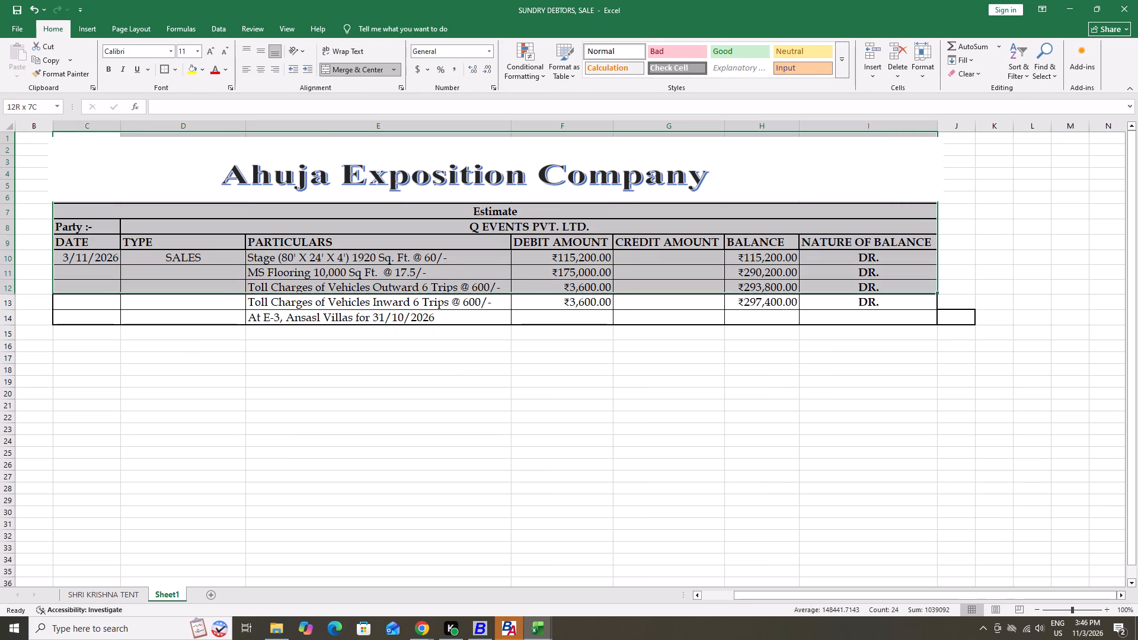
{"action": "key", "text": "shift+Down"}
{"action": "key", "text": "shift+Down"}
{"action": "type", "text": "prs"}
{"action": "key", "text": "ctrl+p"}
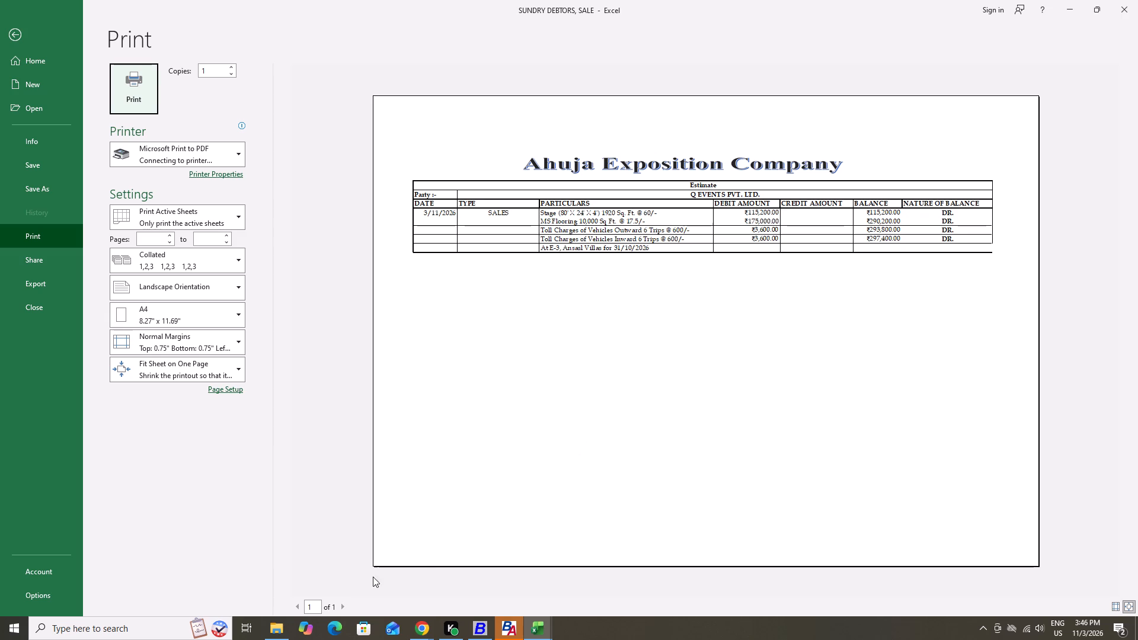
Switch to File Explorer, open the Q Events Estimate PDF from the Desktop, check it and close the viewer.
{"action": "left_click", "coordinate": [279, 623]}
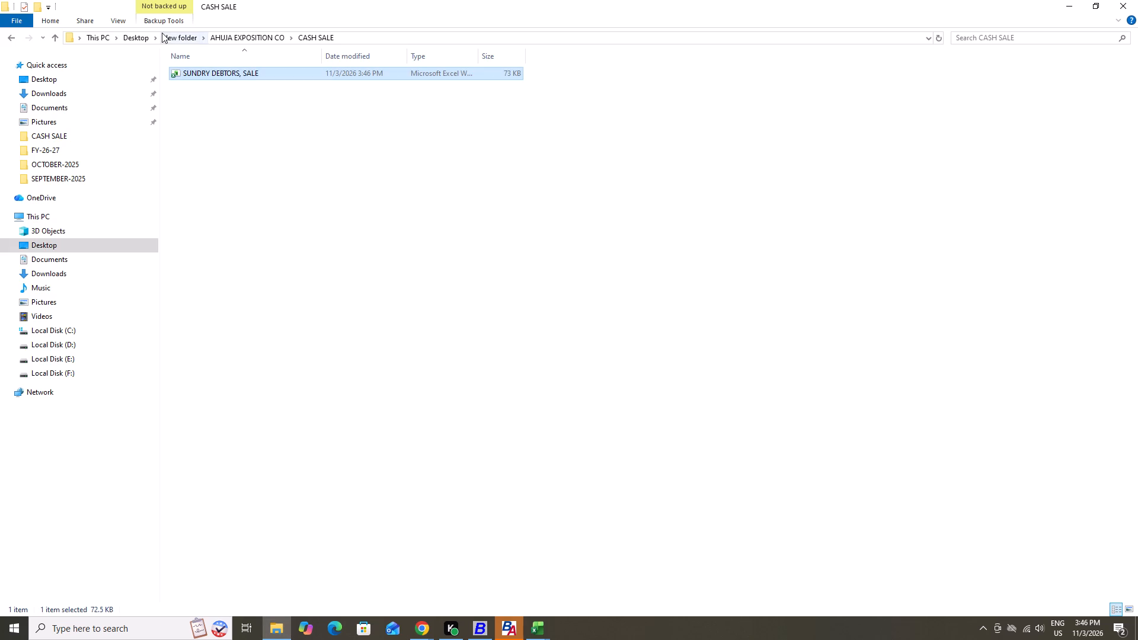
{"action": "left_click", "coordinate": [139, 33]}
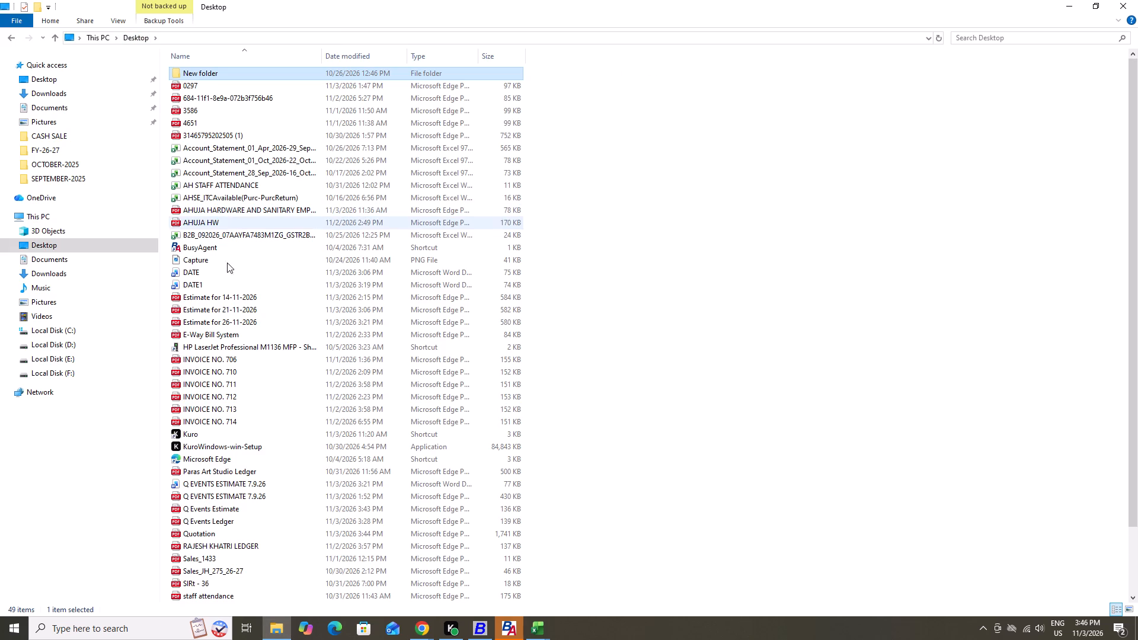
{"action": "double_click", "coordinate": [215, 511]}
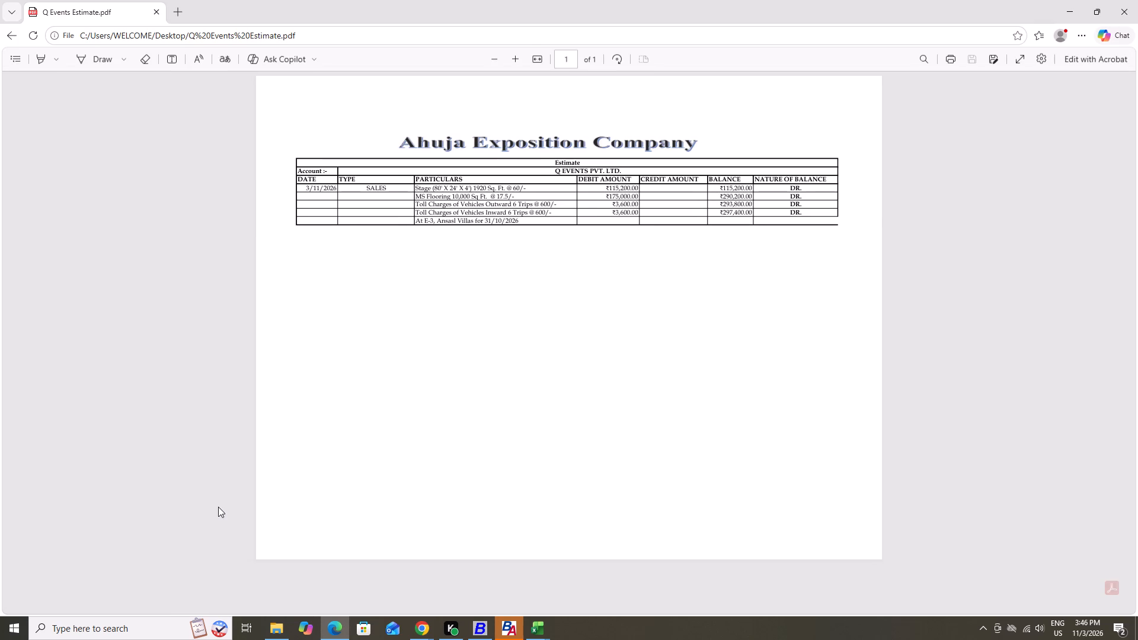
{"action": "left_click", "coordinate": [1137, 0]}
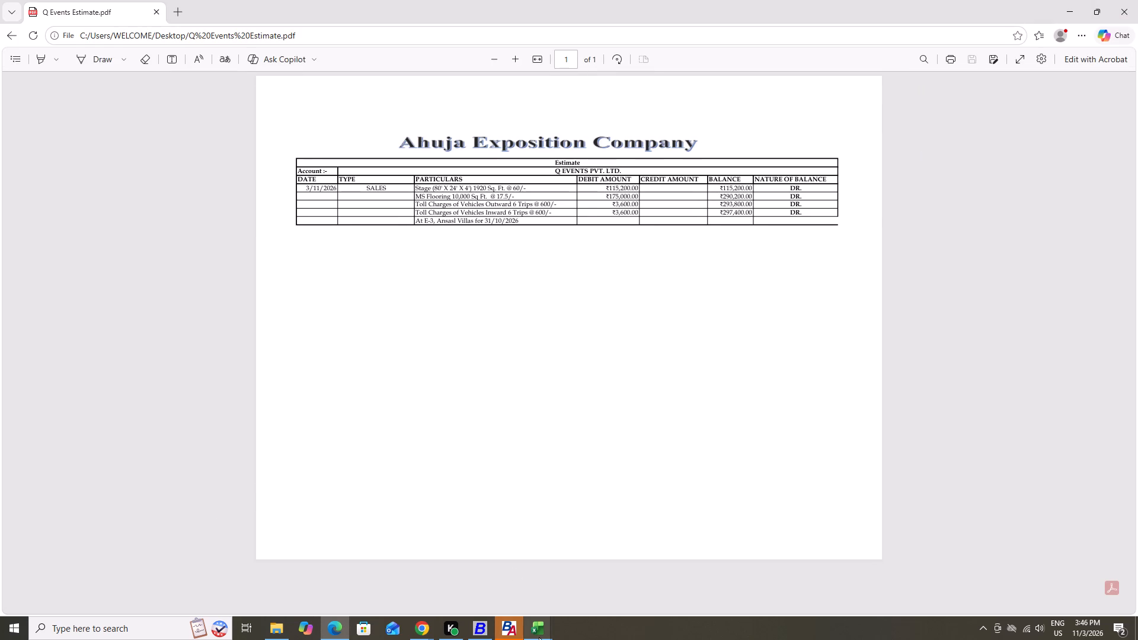
Return to File Explorer and go to the CASH SALE folder inside New folder, AHUJA EXPOSITION CO.
{"action": "left_click", "coordinate": [284, 622]}
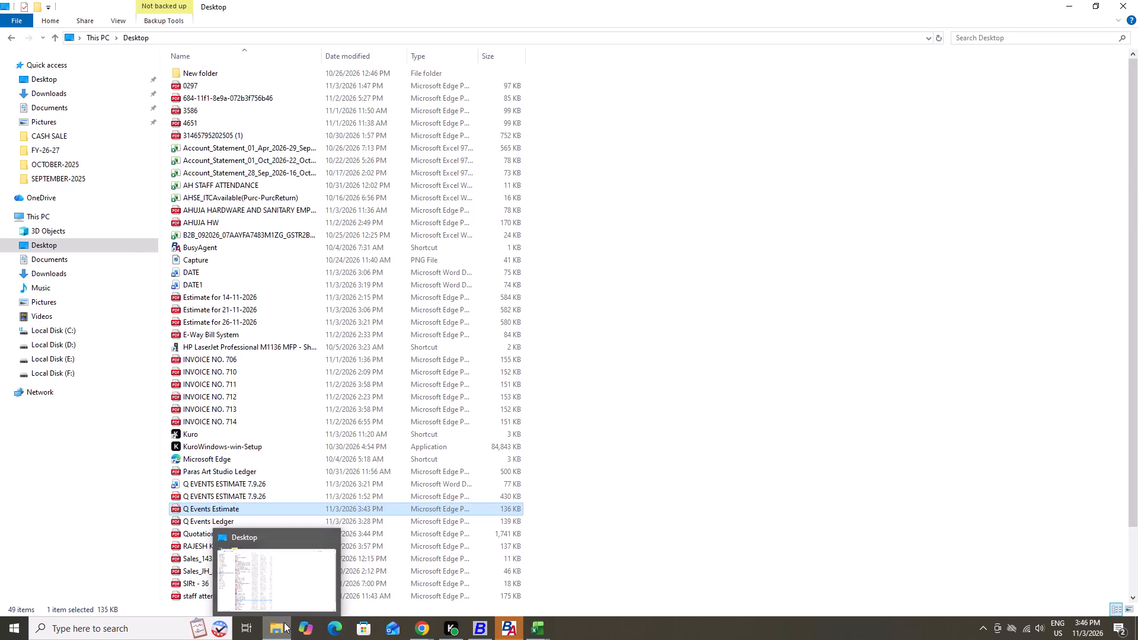
{"action": "left_click", "coordinate": [279, 628]}
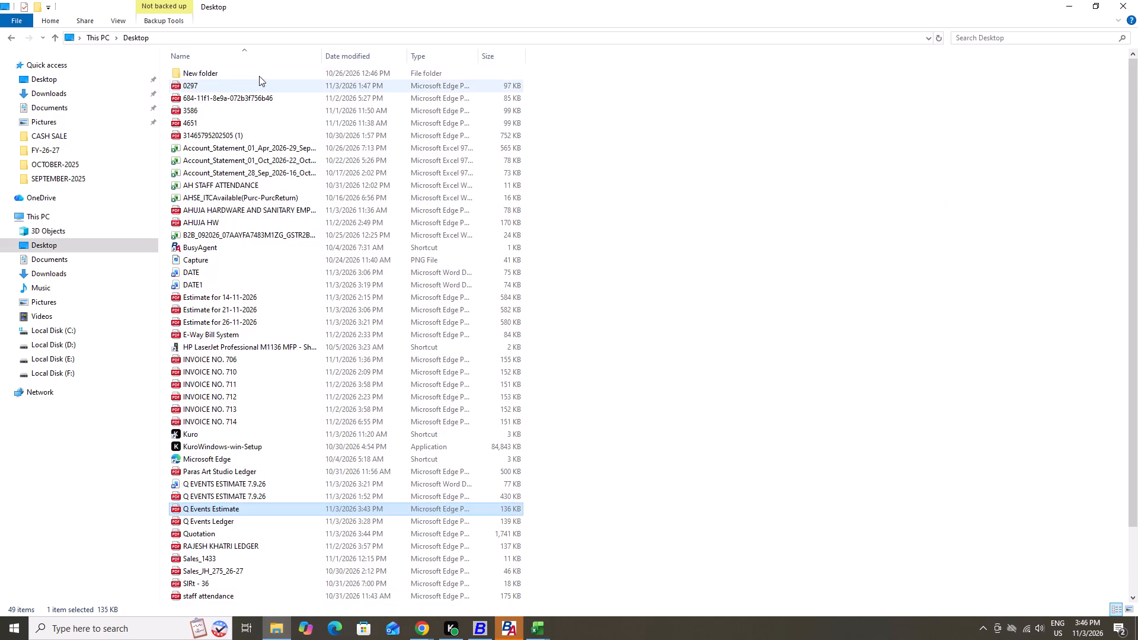
{"action": "double_click", "coordinate": [257, 71]}
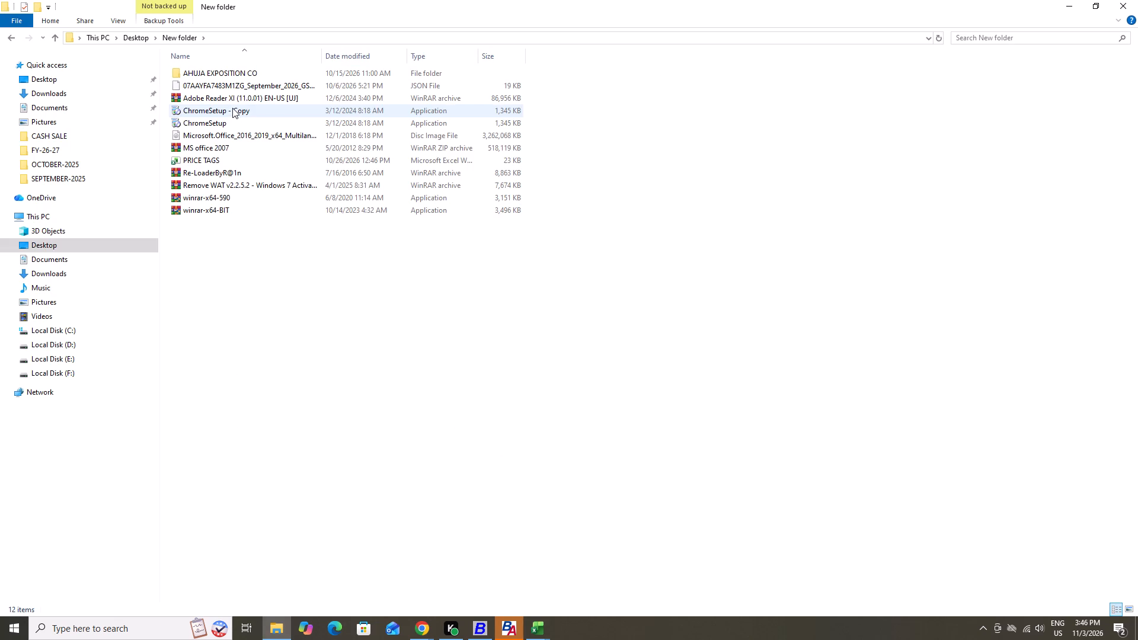
{"action": "double_click", "coordinate": [231, 69]}
{"action": "double_click", "coordinate": [214, 148]}
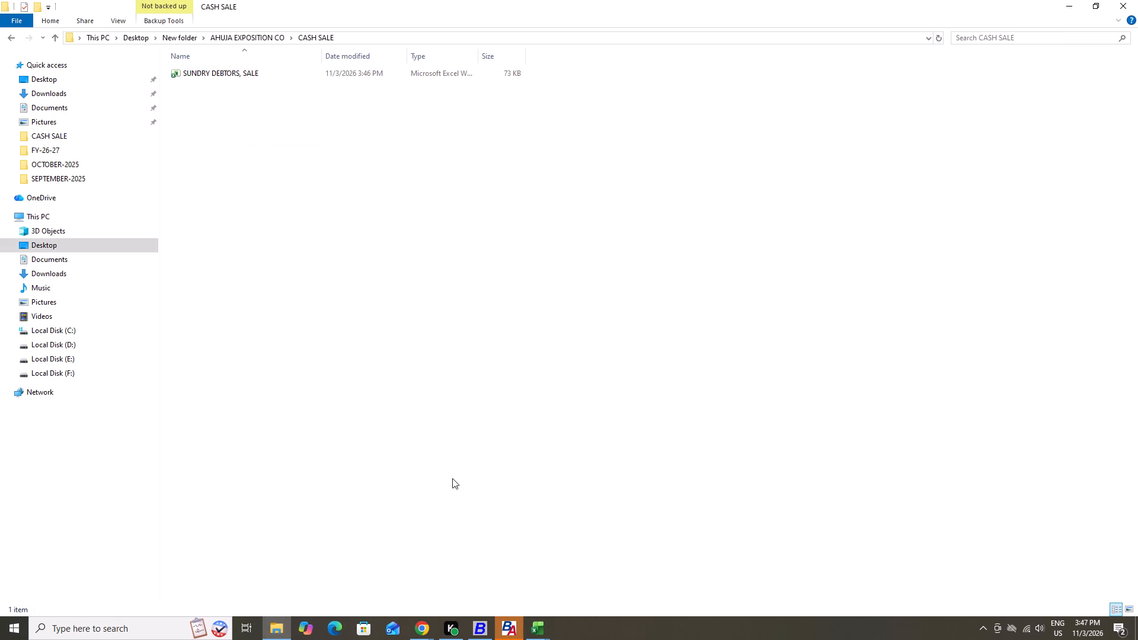
Switch to Chrome and bring up the My Drive page of Google Drive.
{"action": "left_click", "coordinate": [420, 629]}
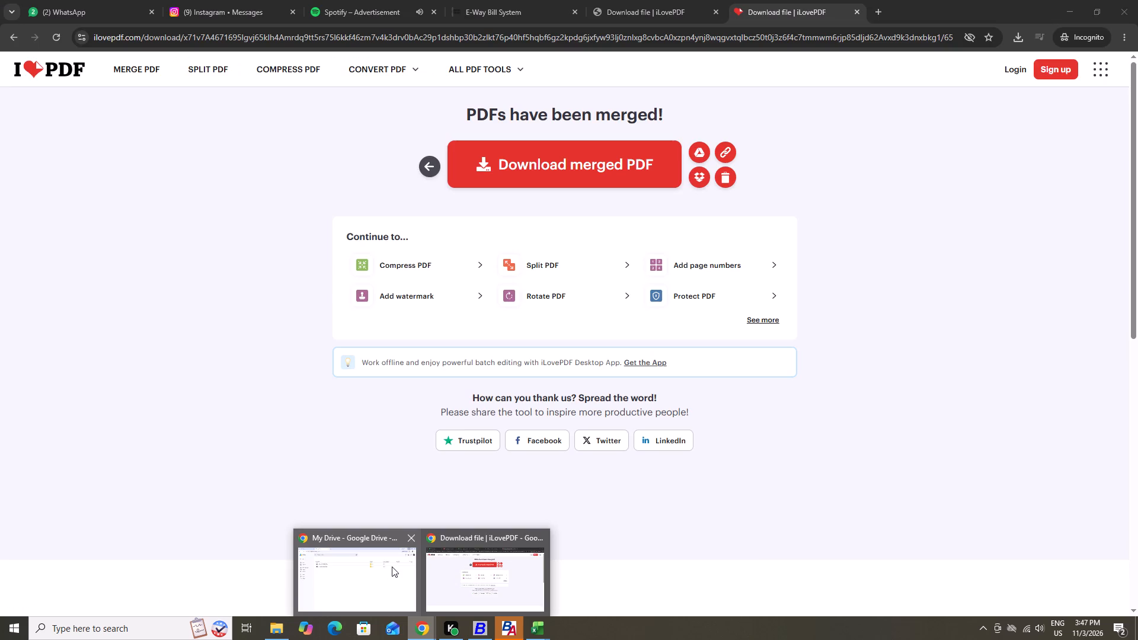
{"action": "left_click", "coordinate": [363, 569]}
Return to the SUNDRY DEBTORS, SALE workbook in Excel, leave its print preview and close the workbook.
{"action": "left_click", "coordinate": [540, 628]}
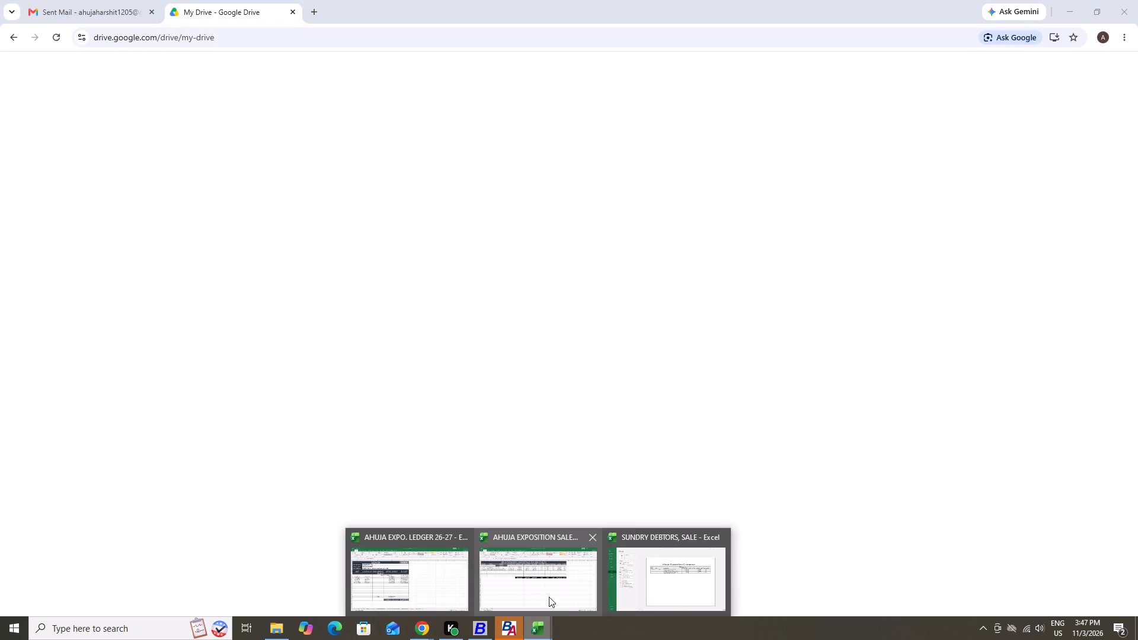
{"action": "left_click", "coordinate": [679, 578]}
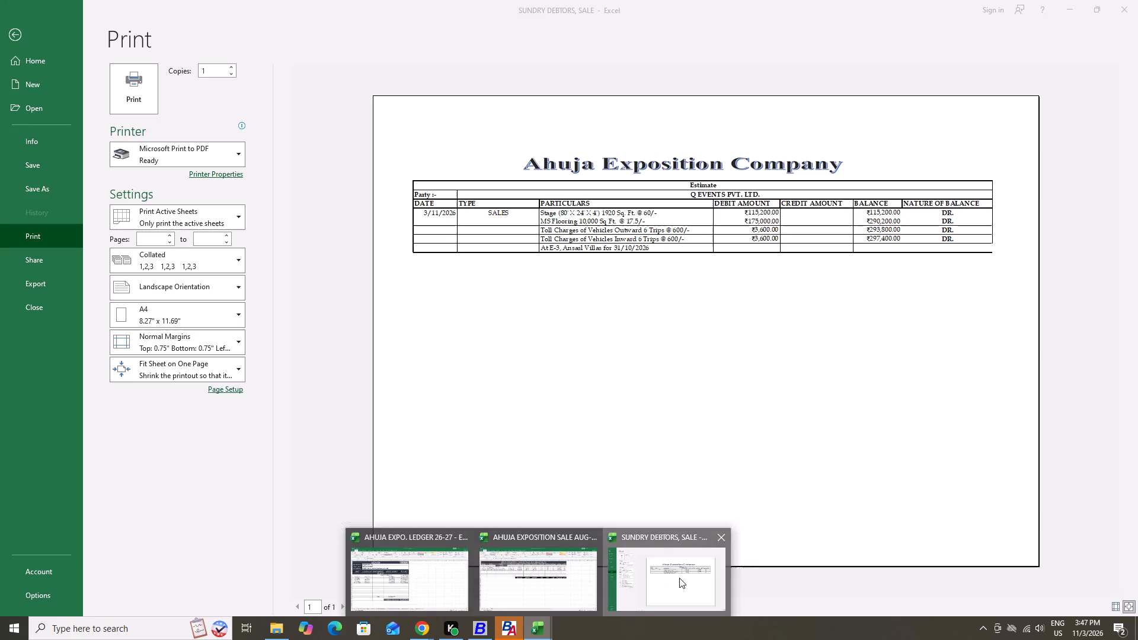
{"action": "left_click", "coordinate": [25, 31]}
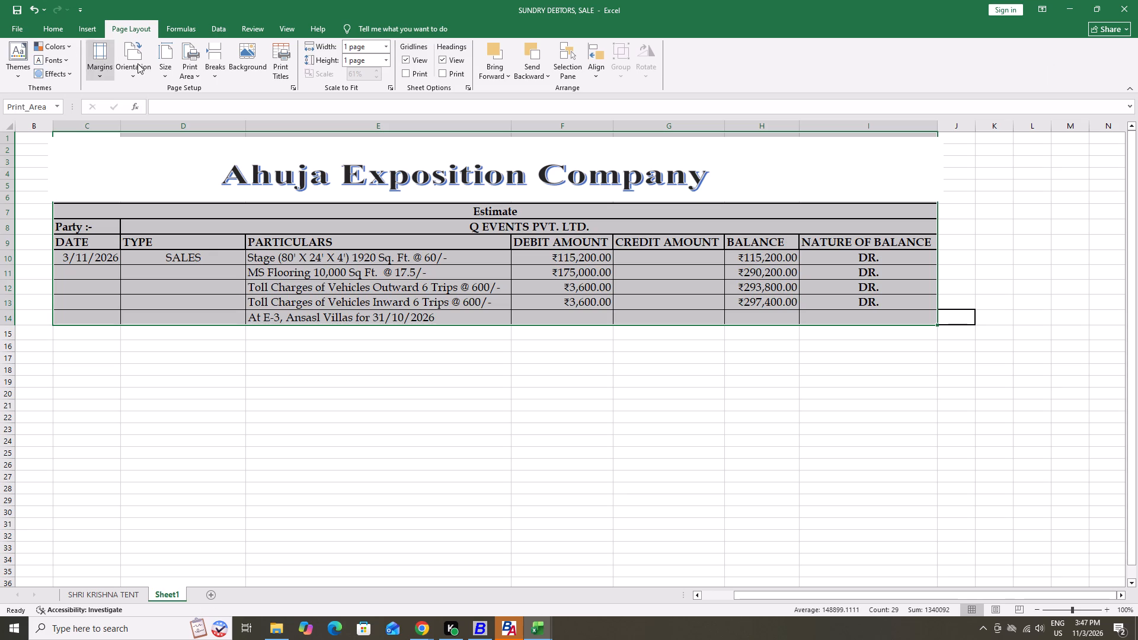
{"action": "left_click", "coordinate": [1137, 0]}
{"action": "left_click", "coordinate": [544, 327]}
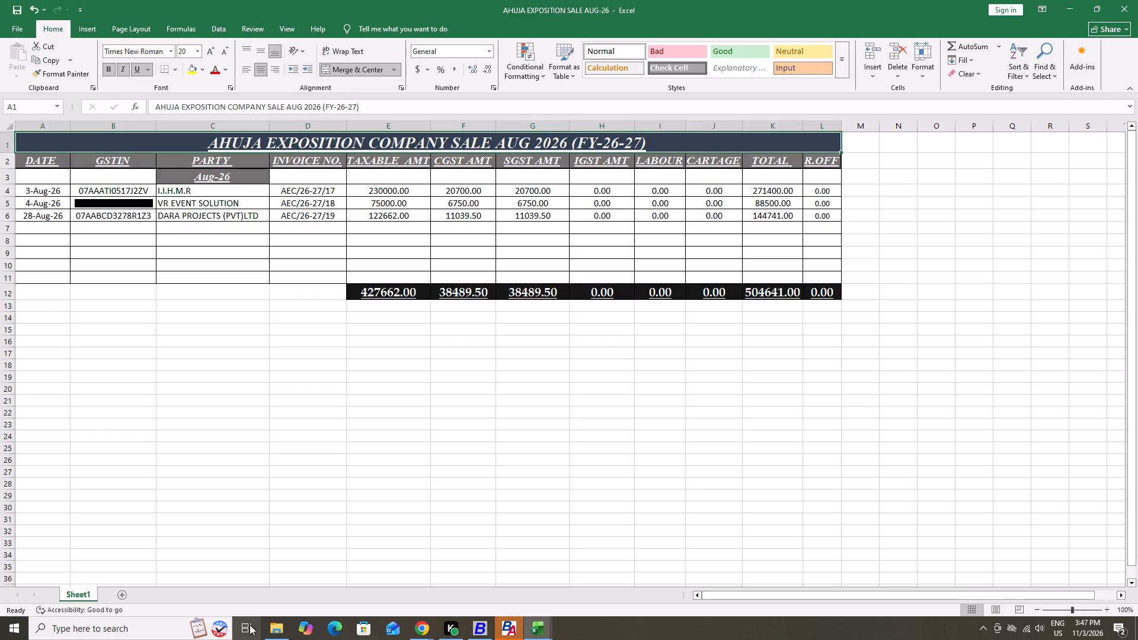
Switch to File Explorer and reopen the SUNDRY DEBTORS, SALE workbook from the CASH SALE folder.
{"action": "left_click", "coordinate": [278, 629]}
{"action": "double_click", "coordinate": [279, 72]}
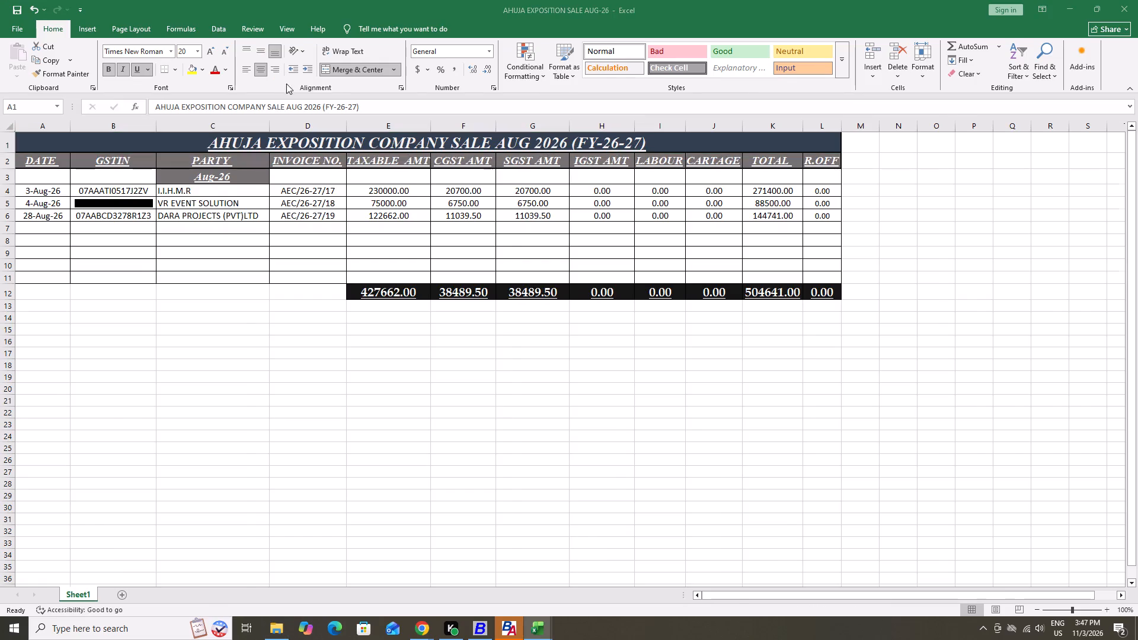
Set the print area to C1:I14, covering the company heading and estimate table, and open the print preview.
{"action": "left_click", "coordinate": [438, 395]}
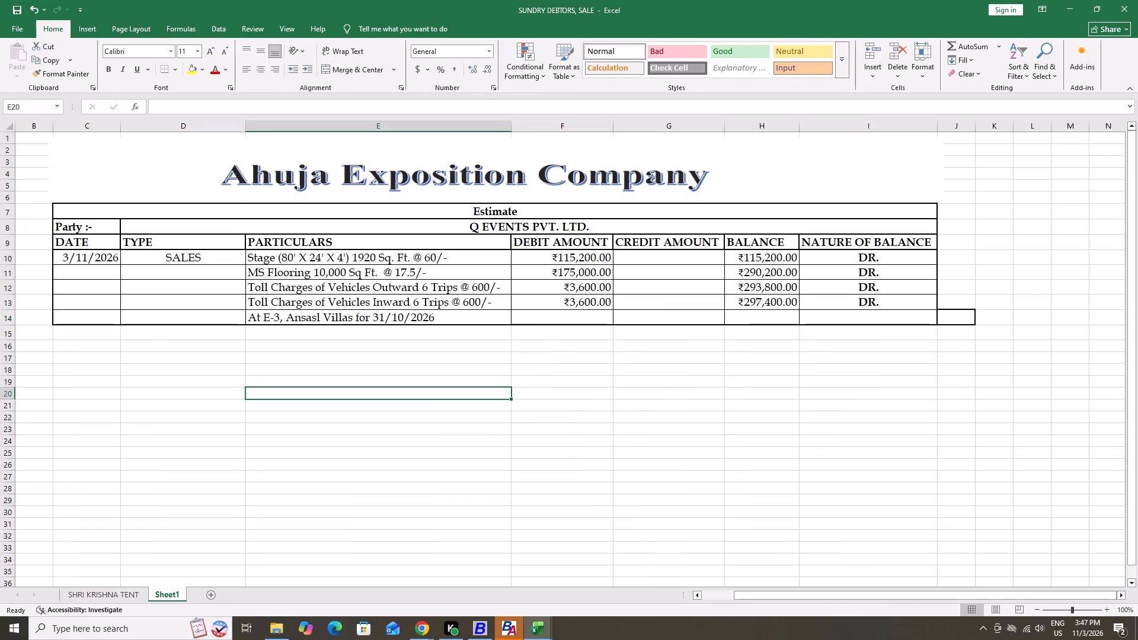
{"action": "key", "text": "Up"}
{"action": "key", "text": "Up"}
{"action": "key", "text": "Up"}
{"action": "key", "text": "Up"}
{"action": "key", "text": "Up"}
{"action": "key", "text": "Up"}
{"action": "key", "text": "Up"}
{"action": "key", "text": "Up"}
{"action": "key", "text": "Up"}
{"action": "key", "text": "Up"}
{"action": "key", "text": "Up"}
{"action": "key", "text": "Up"}
{"action": "key", "text": "Up"}
{"action": "key", "text": "Up"}
{"action": "key", "text": "Up"}
{"action": "key", "text": "Up"}
{"action": "key", "text": "Up"}
{"action": "key", "text": "Up"}
{"action": "key", "text": "Up"}
{"action": "key", "text": "Up"}
{"action": "key", "text": "Left"}
{"action": "key", "text": "Left"}
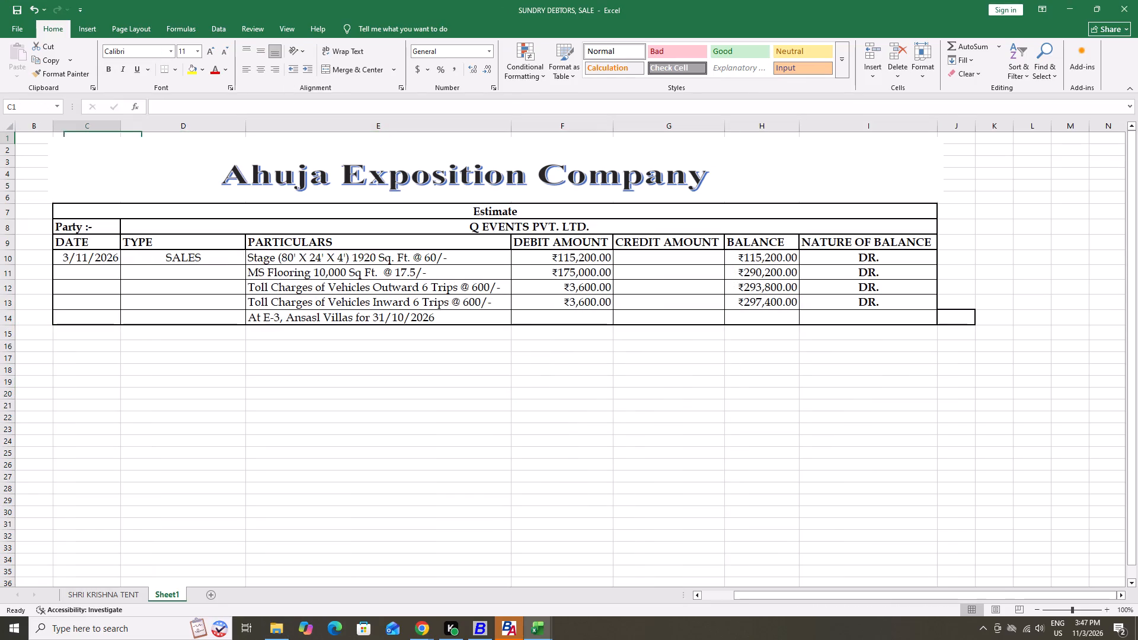
{"action": "key", "text": "Down"}
{"action": "key", "text": "Down"}
{"action": "key", "text": "Down"}
{"action": "key", "text": "Down"}
{"action": "key", "text": "Down"}
{"action": "key", "text": "Down"}
{"action": "key", "text": "Up"}
{"action": "key", "text": "Up"}
{"action": "key", "text": "Up"}
{"action": "key", "text": "Up"}
{"action": "key", "text": "Up"}
{"action": "key", "text": "Up"}
{"action": "key", "text": "Up"}
{"action": "key", "text": "Up"}
{"action": "key", "text": "Up"}
{"action": "key", "text": "Up"}
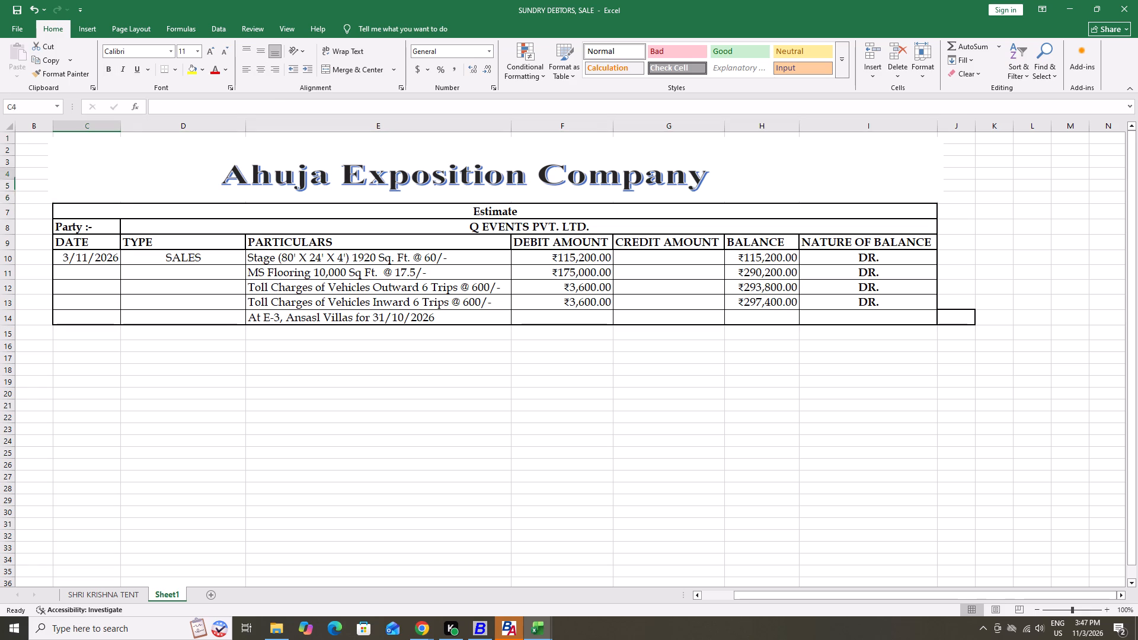
{"action": "key", "text": "ctrl+shift+Down"}
{"action": "key", "text": "ctrl+shift+Down"}
{"action": "key", "text": "shift+Down"}
{"action": "key", "text": "shift+Down"}
{"action": "key", "text": "shift+Down"}
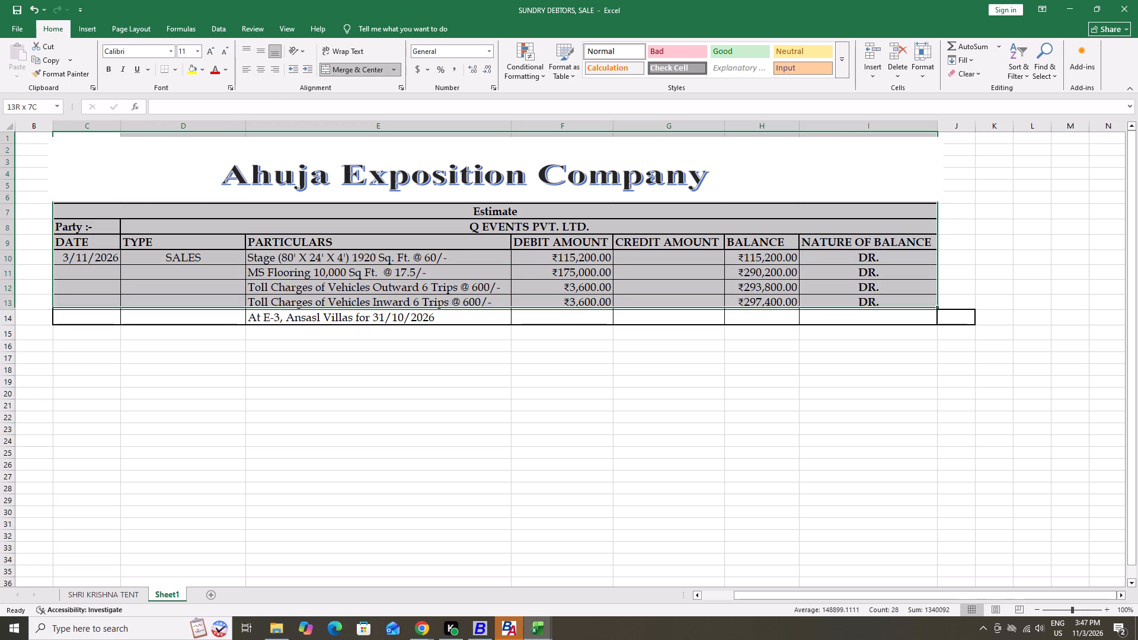
{"action": "key", "text": "shift+Down"}
{"action": "type", "text": "prs"}
{"action": "key", "text": "ctrl+p"}
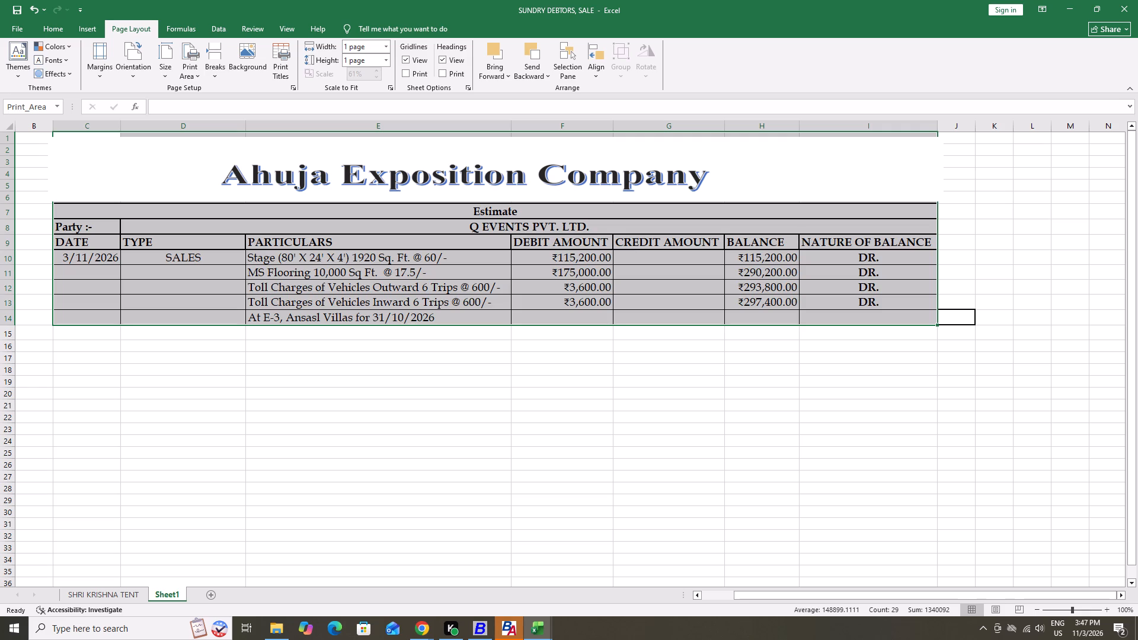
Reapply the print area to C1:I14, open the print preview again and return to the sheet.
{"action": "key", "text": "p"}
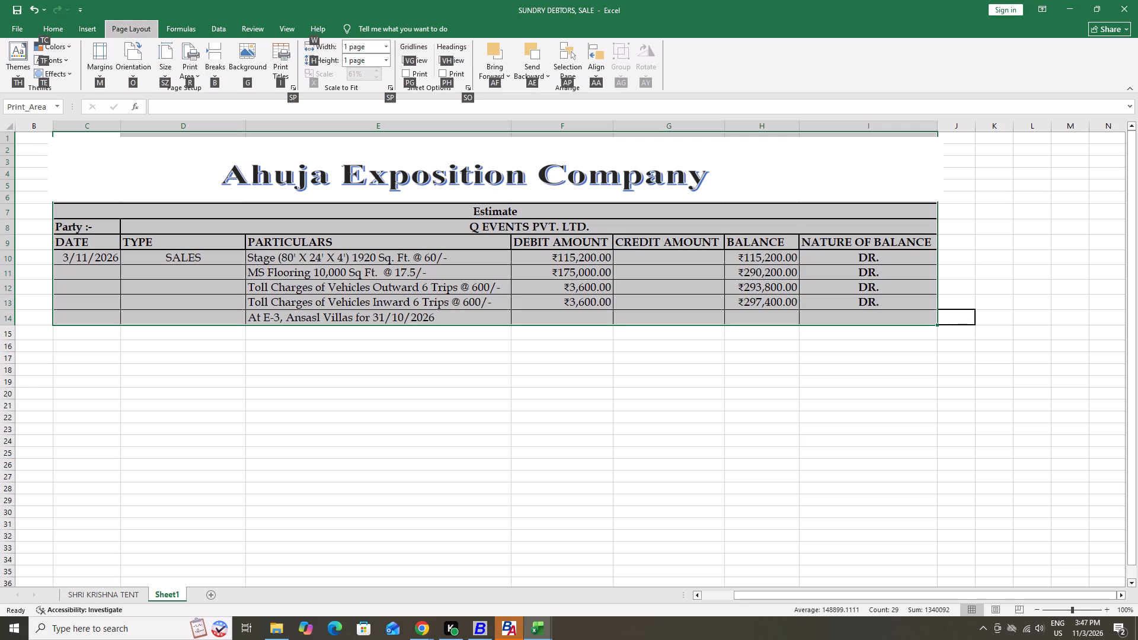
{"action": "type", "text": "rs"}
{"action": "key", "text": "ctrl+bracketleft"}
{"action": "key", "text": "ctrl+p"}
{"action": "key", "text": "Escape"}
{"action": "key", "text": "Escape"}
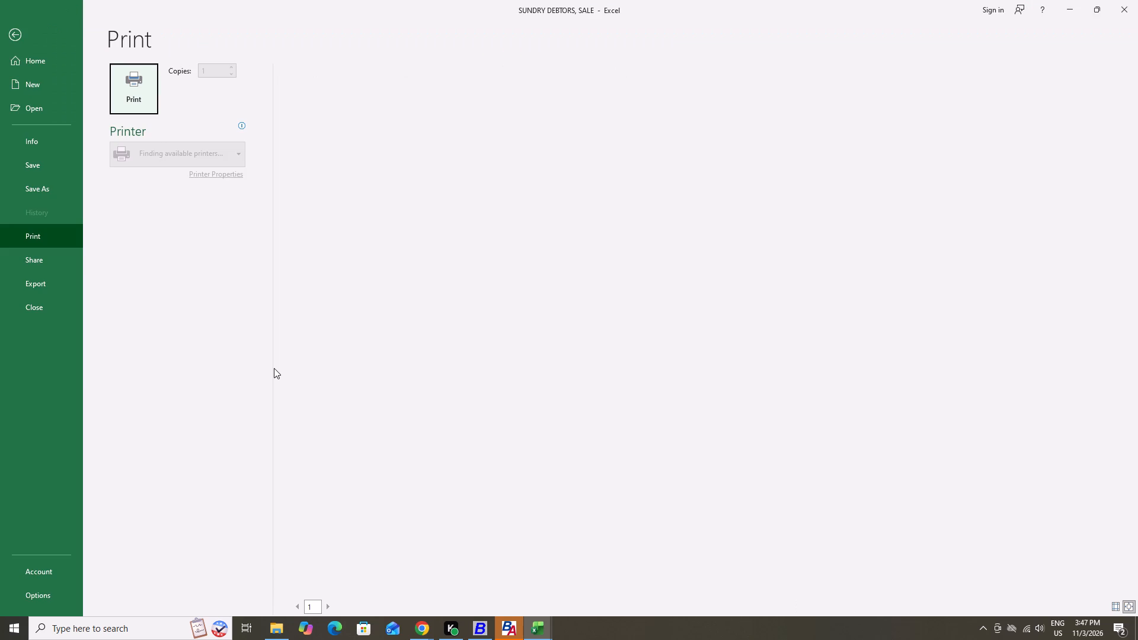
{"action": "key", "text": "Escape"}
{"action": "key", "text": "Escape"}
Switch from Excel to the CASH SALE folder in File Explorer.
{"action": "key", "text": "alt+Tab"}
{"action": "key", "text": "alt+Tab"}
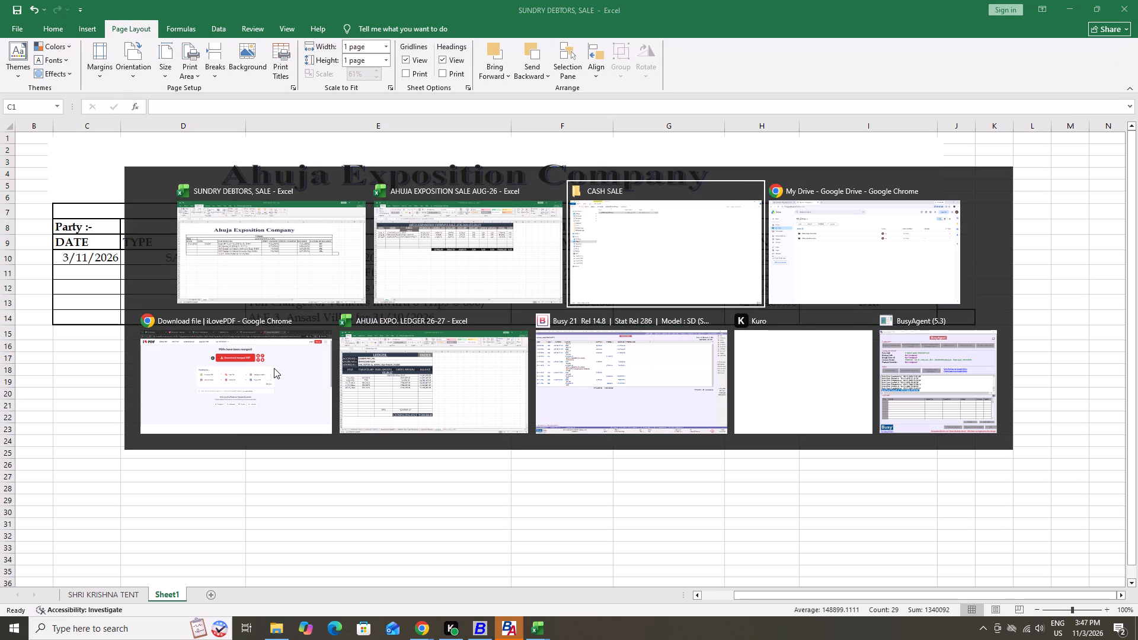
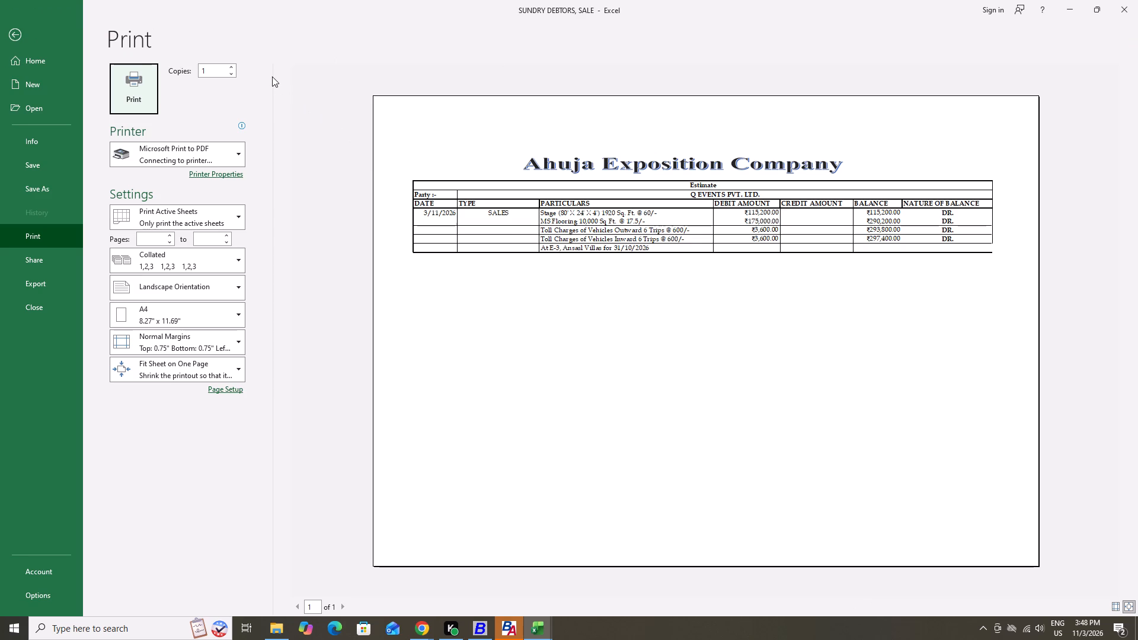
Print the estimate sheet to PDF on the Desktop as Q Events Estimate.pdf, replacing the existing file.
{"action": "left_click", "coordinate": [125, 92]}
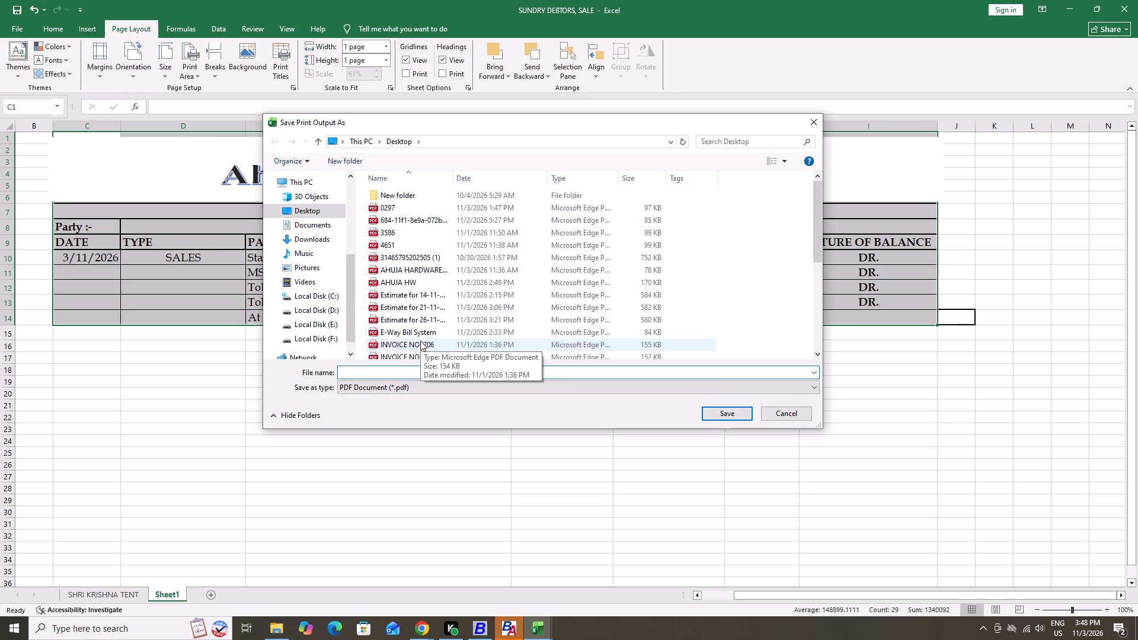
{"action": "key", "text": "e"}
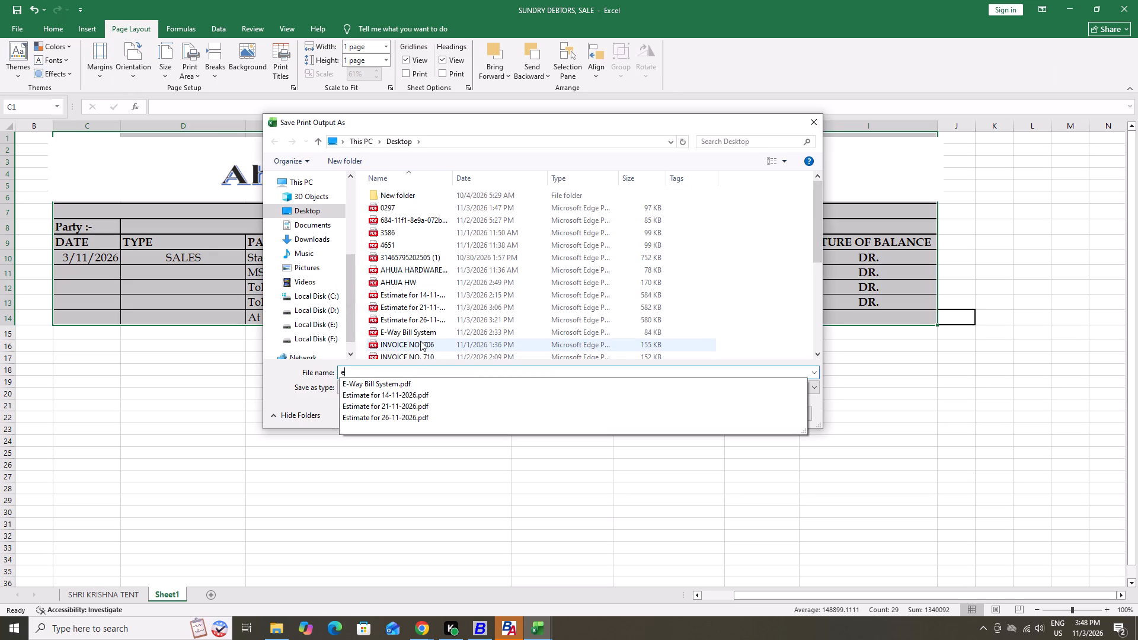
{"action": "key", "text": "BackSpace"}
{"action": "type", "text": "q"}
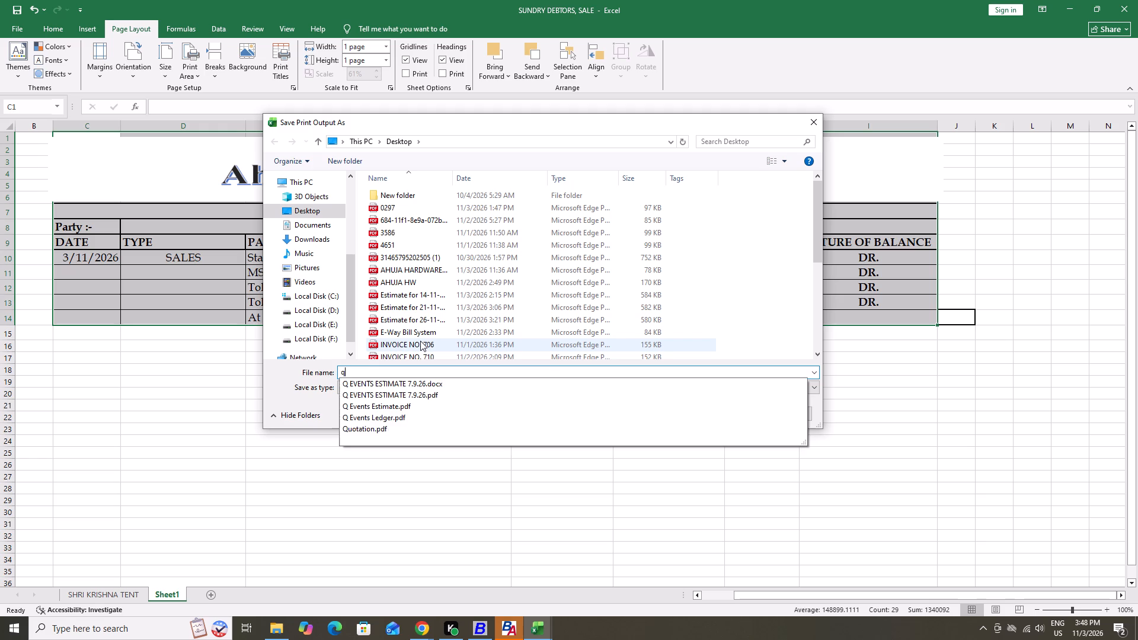
{"action": "key", "text": "space"}
{"action": "key", "text": "Down"}
{"action": "key", "text": "Down"}
{"action": "key", "text": "Down"}
{"action": "key", "text": "Down"}
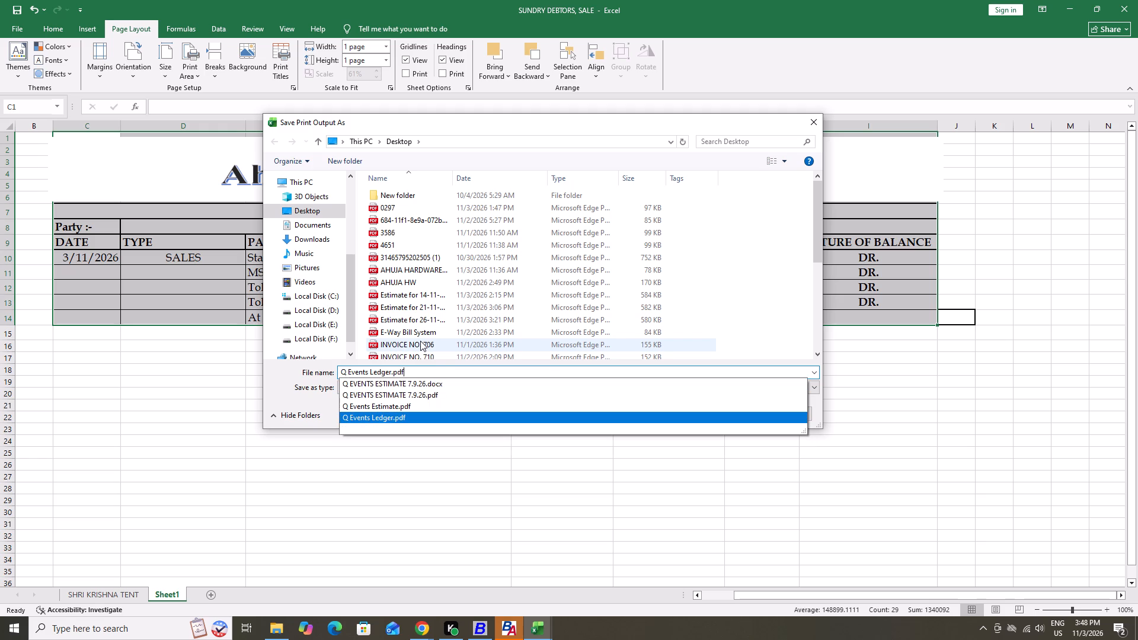
{"action": "key", "text": "Up"}
{"action": "key", "text": "Return"}
{"action": "key", "text": "Left"}
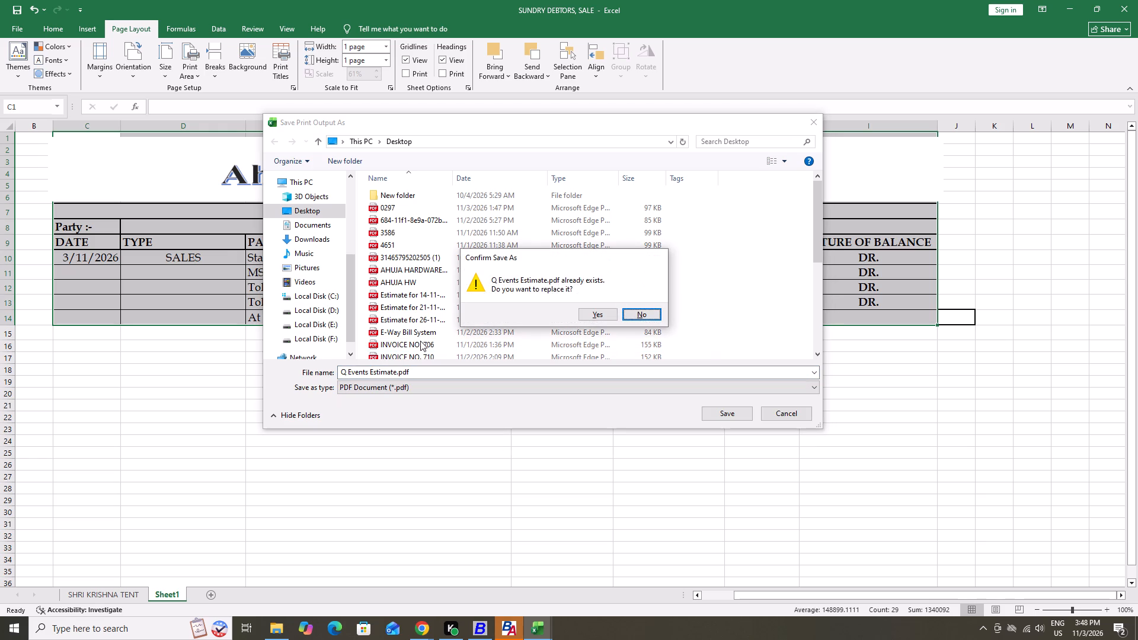
{"action": "key", "text": "Return"}
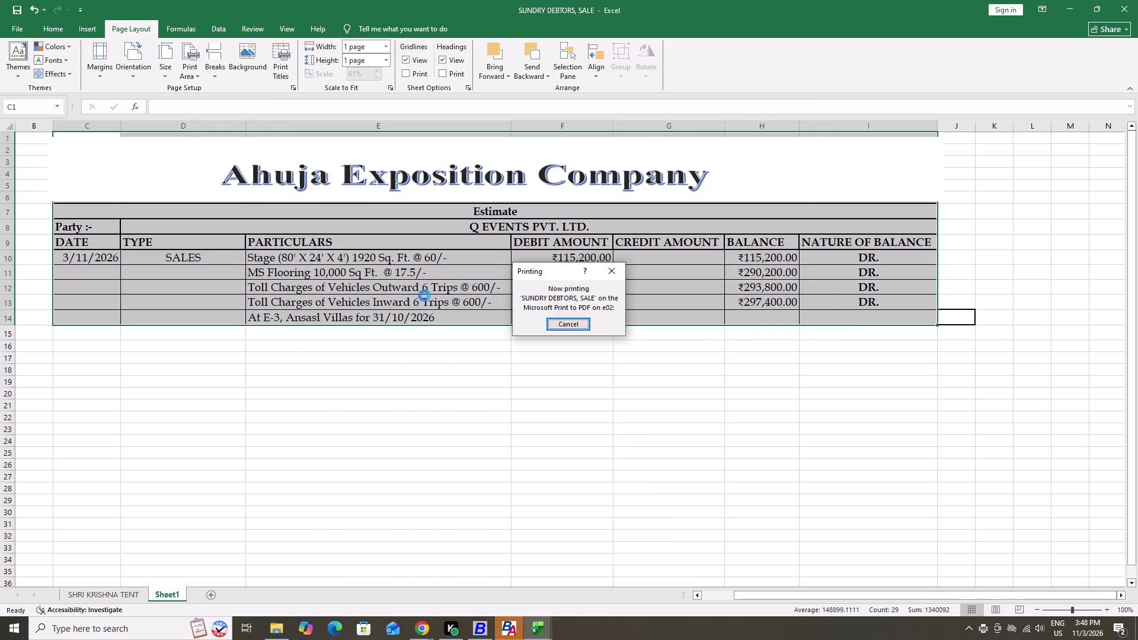
Open Q Events Estimate.pdf from the Desktop folder, check the estimate table's borders and close it.
{"action": "left_click", "coordinate": [285, 627]}
{"action": "left_click", "coordinate": [139, 41]}
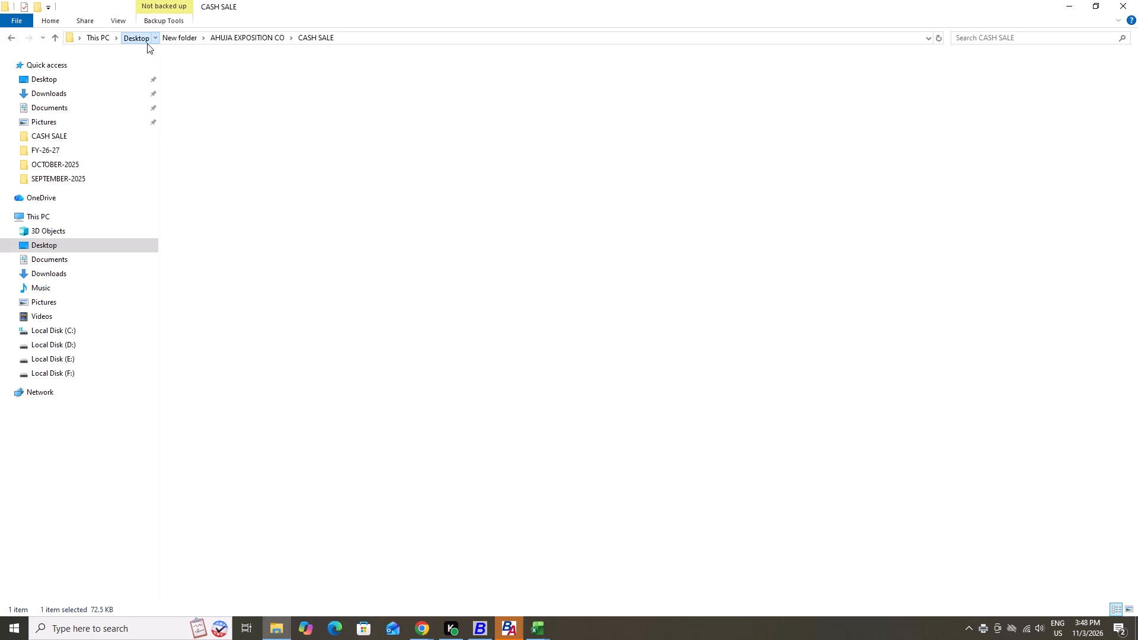
{"action": "scroll", "coordinate": [250, 367], "scroll_direction": "down", "scroll_amount": 7}
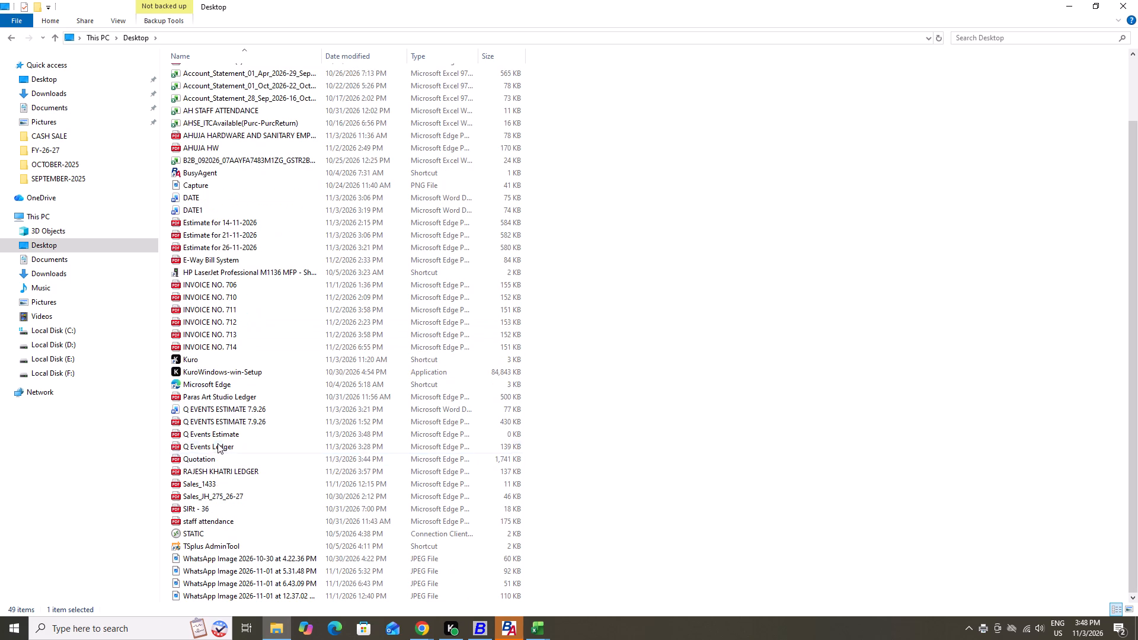
{"action": "double_click", "coordinate": [224, 434]}
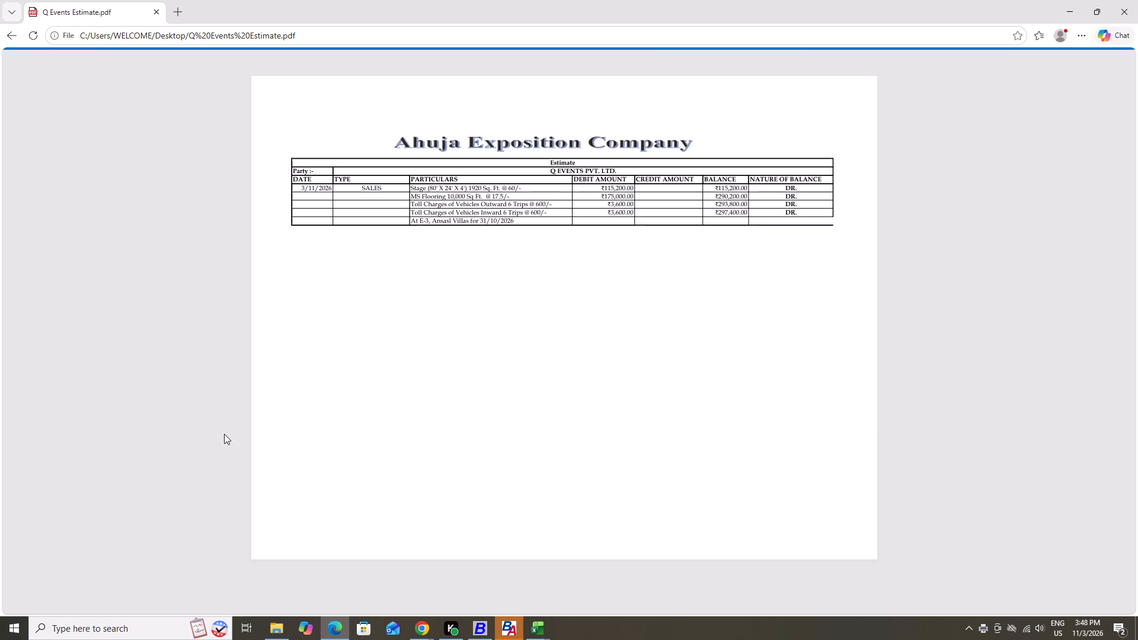
{"action": "left_click", "coordinate": [1137, 0]}
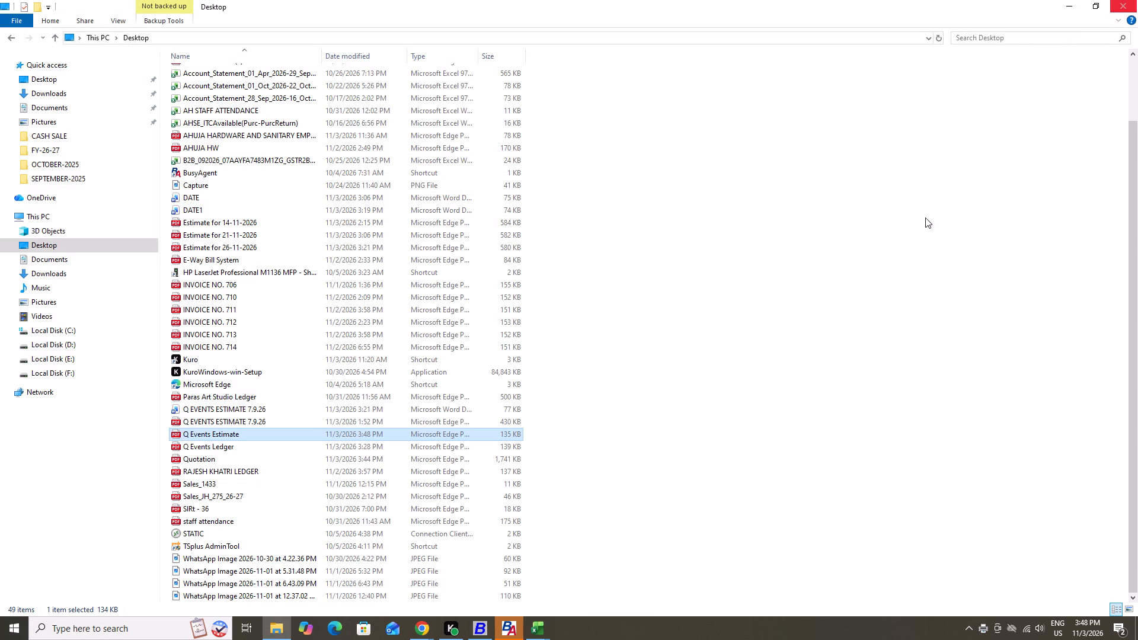
Switch back to the SUNDRY DEBTORS, SALE workbook in Excel.
{"action": "left_click", "coordinate": [423, 633]}
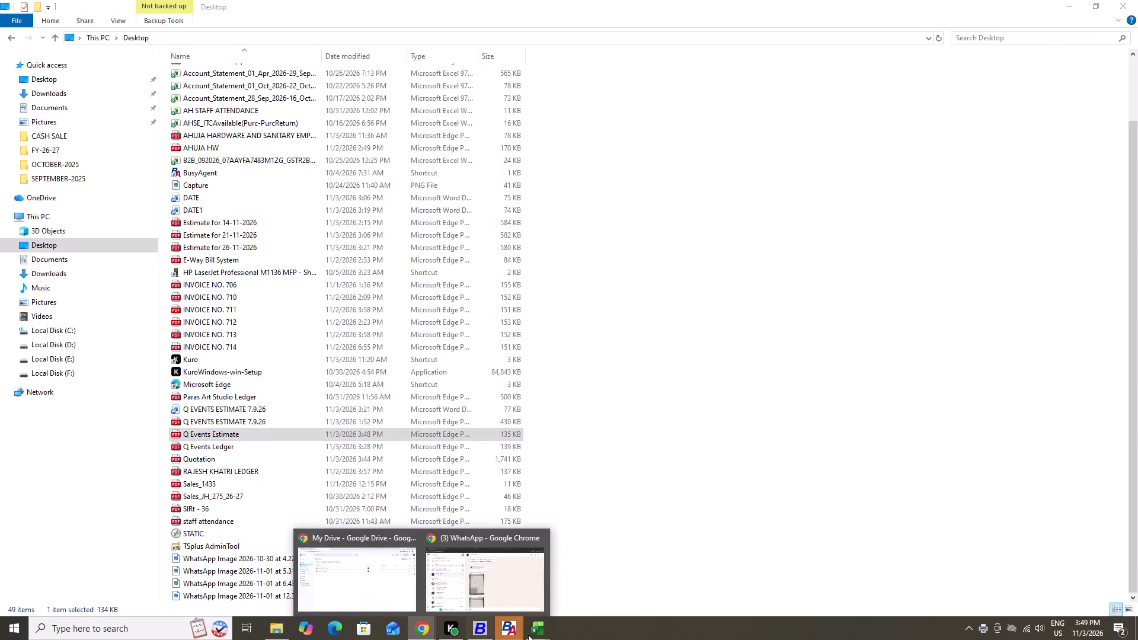
{"action": "left_click", "coordinate": [541, 632]}
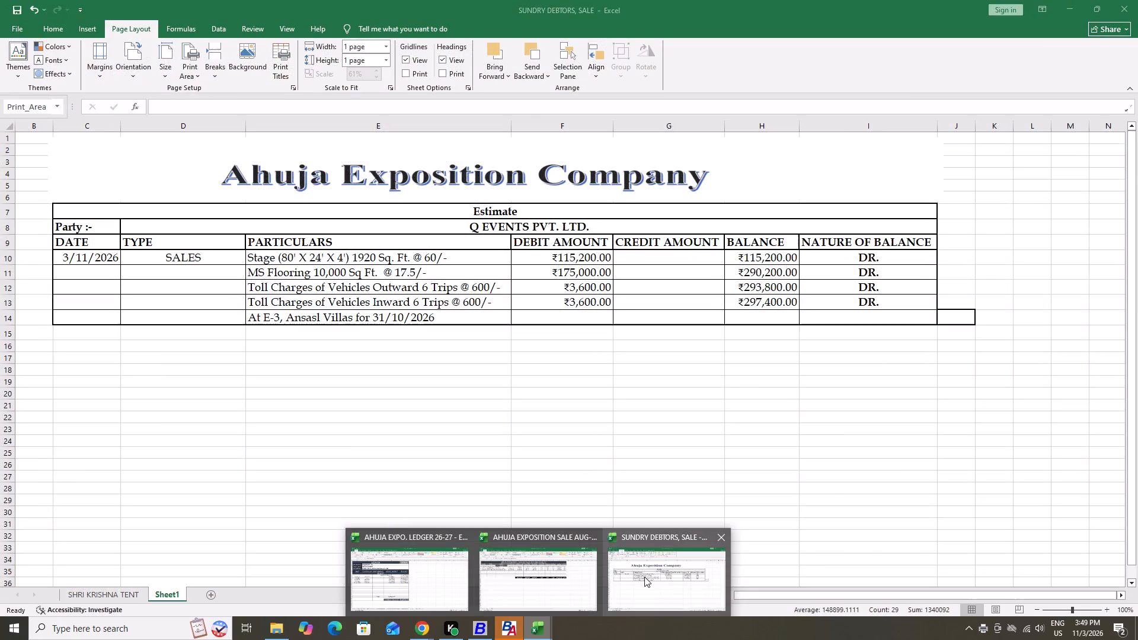
{"action": "left_click", "coordinate": [644, 577]}
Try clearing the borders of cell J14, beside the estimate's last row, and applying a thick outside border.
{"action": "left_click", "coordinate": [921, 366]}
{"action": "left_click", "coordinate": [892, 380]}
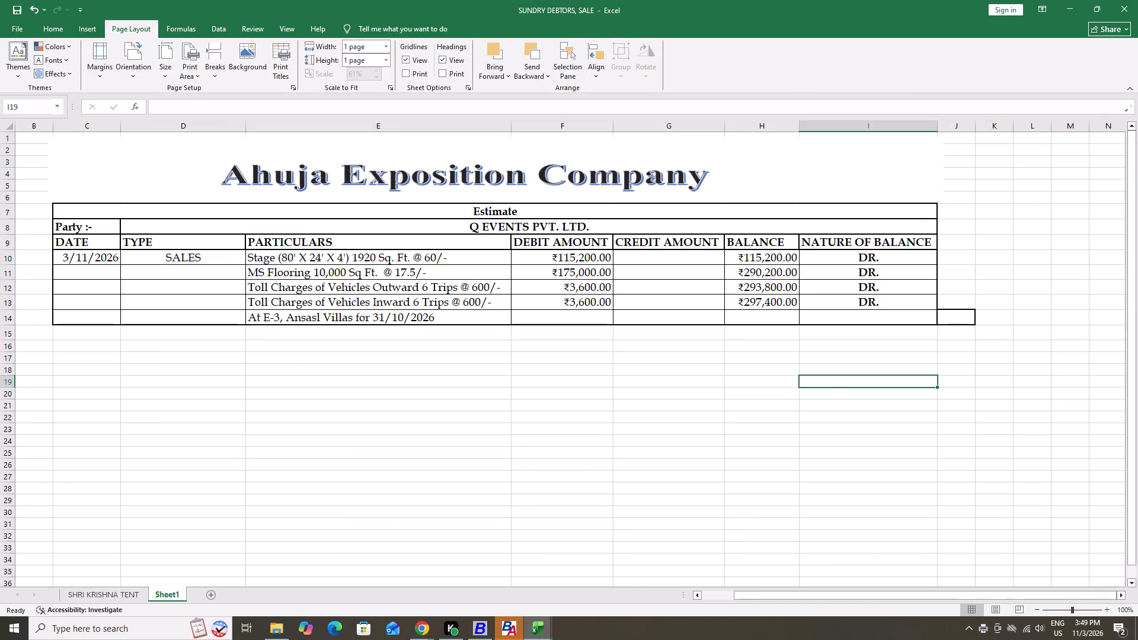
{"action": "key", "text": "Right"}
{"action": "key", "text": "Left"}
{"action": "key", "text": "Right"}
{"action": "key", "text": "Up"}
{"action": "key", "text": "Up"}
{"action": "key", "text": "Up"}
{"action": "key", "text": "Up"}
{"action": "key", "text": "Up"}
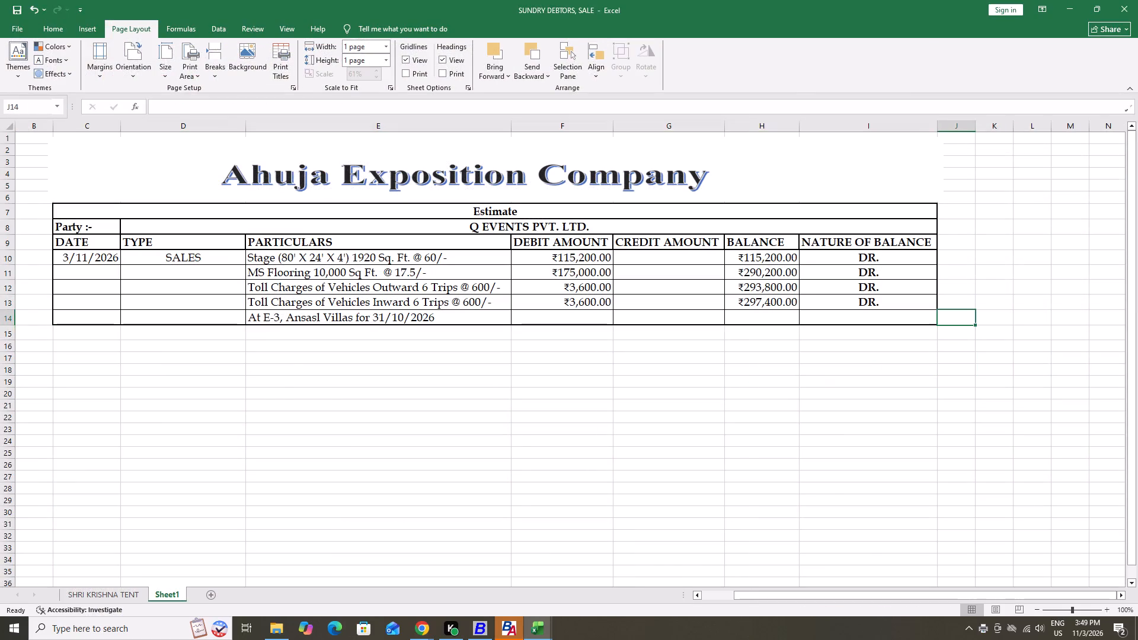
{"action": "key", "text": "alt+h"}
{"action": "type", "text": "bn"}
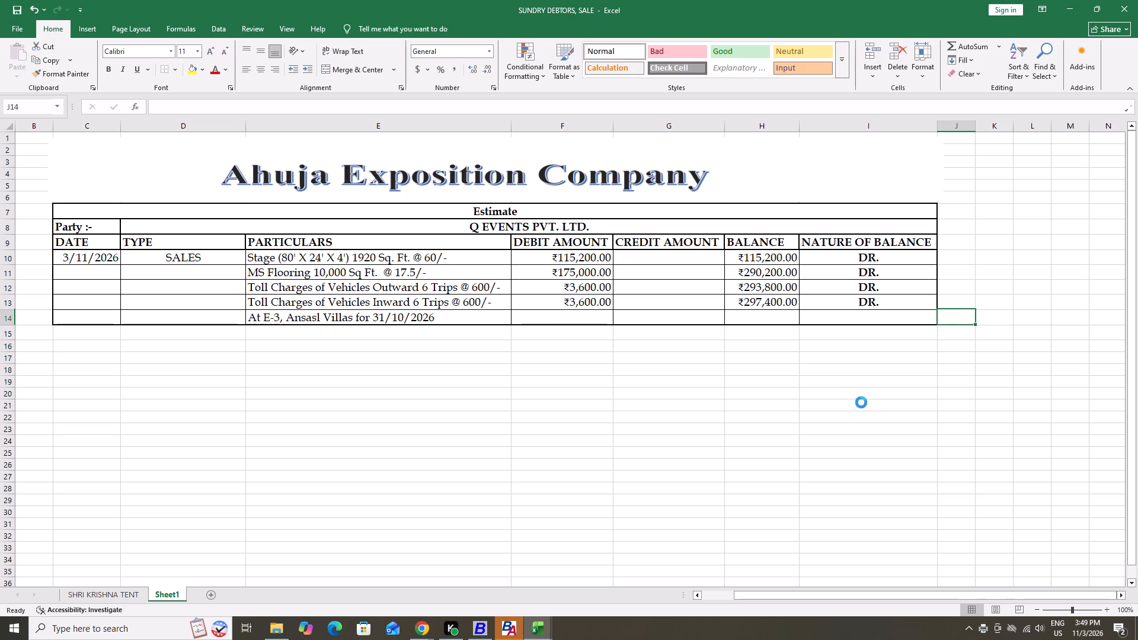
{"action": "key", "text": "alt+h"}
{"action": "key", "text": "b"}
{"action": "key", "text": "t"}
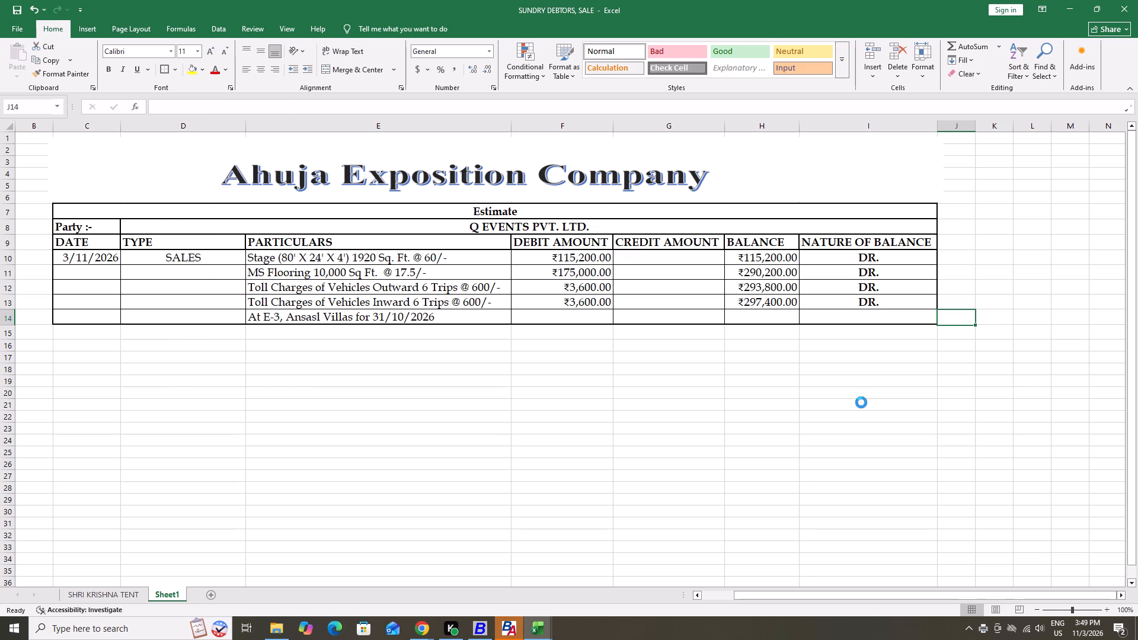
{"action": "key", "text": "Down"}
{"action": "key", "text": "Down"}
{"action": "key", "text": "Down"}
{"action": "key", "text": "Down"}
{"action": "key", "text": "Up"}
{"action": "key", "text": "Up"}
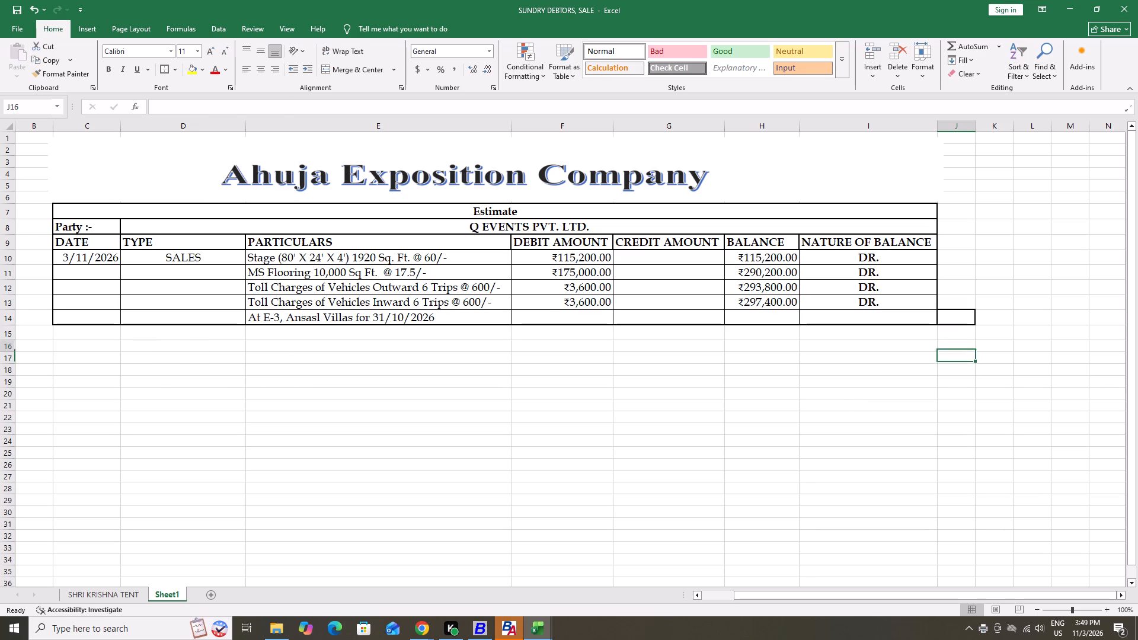
Remove the right, bottom and top borders from cell J14, keeping only its left border.
{"action": "key", "text": "Right"}
{"action": "key", "text": "Up"}
{"action": "key", "text": "Up"}
{"action": "key", "text": "Up"}
{"action": "key", "text": "Left"}
{"action": "key", "text": "Down"}
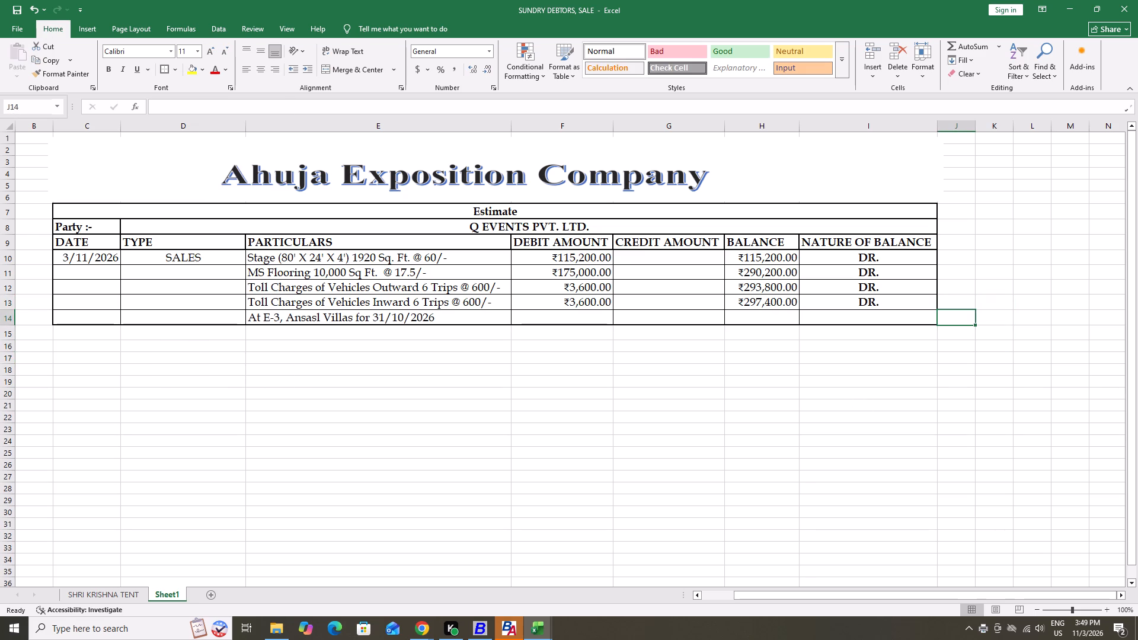
{"action": "left_click", "coordinate": [179, 70]}
{"action": "left_click", "coordinate": [212, 370]}
{"action": "left_click", "coordinate": [613, 326]}
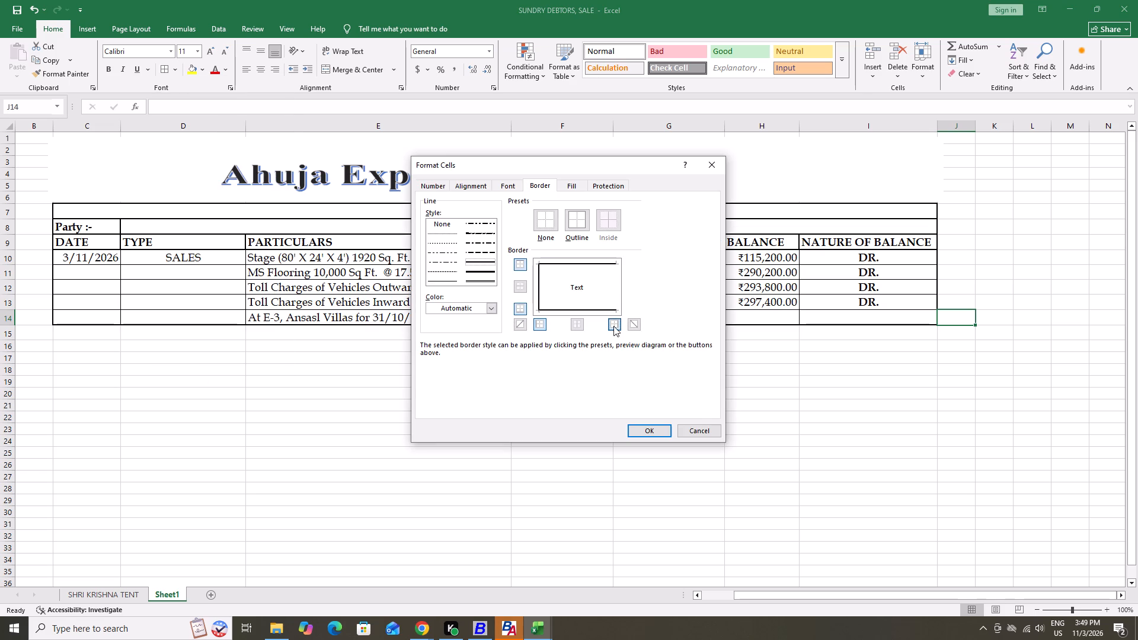
{"action": "left_click", "coordinate": [525, 310]}
{"action": "left_click", "coordinate": [517, 266]}
{"action": "left_click", "coordinate": [642, 427]}
{"action": "left_click", "coordinate": [637, 417]}
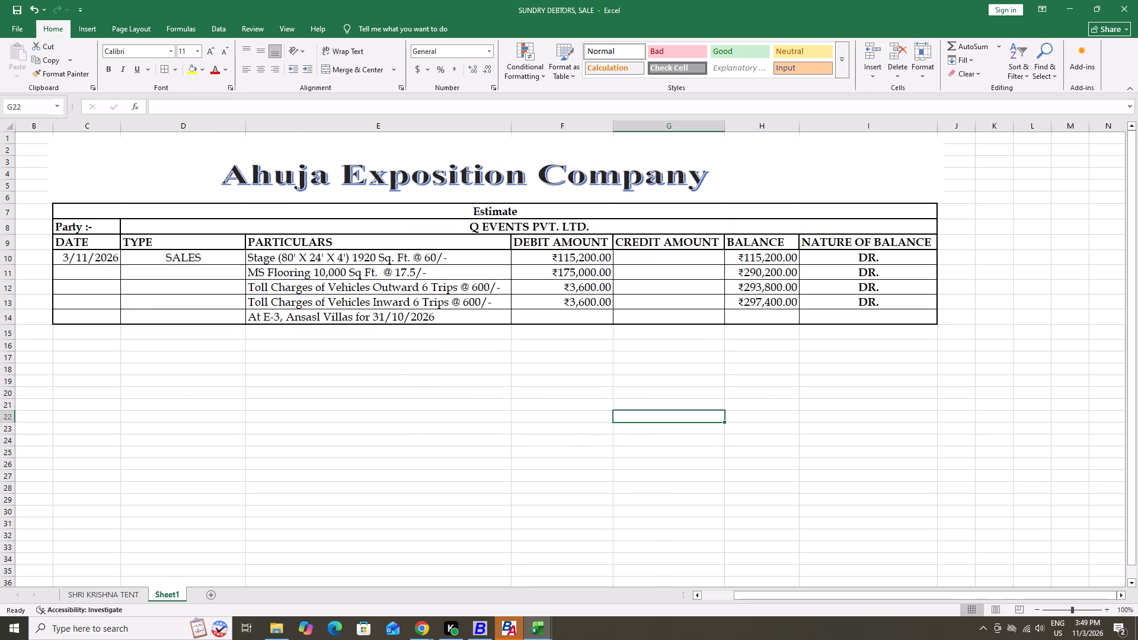
Save the SUNDRY DEBTORS, SALE workbook.
{"action": "key", "text": "ctrl+s"}
{"action": "key", "text": "ctrl+s"}
{"action": "key", "text": "ctrl+s"}
{"action": "key", "text": "ctrl+s"}
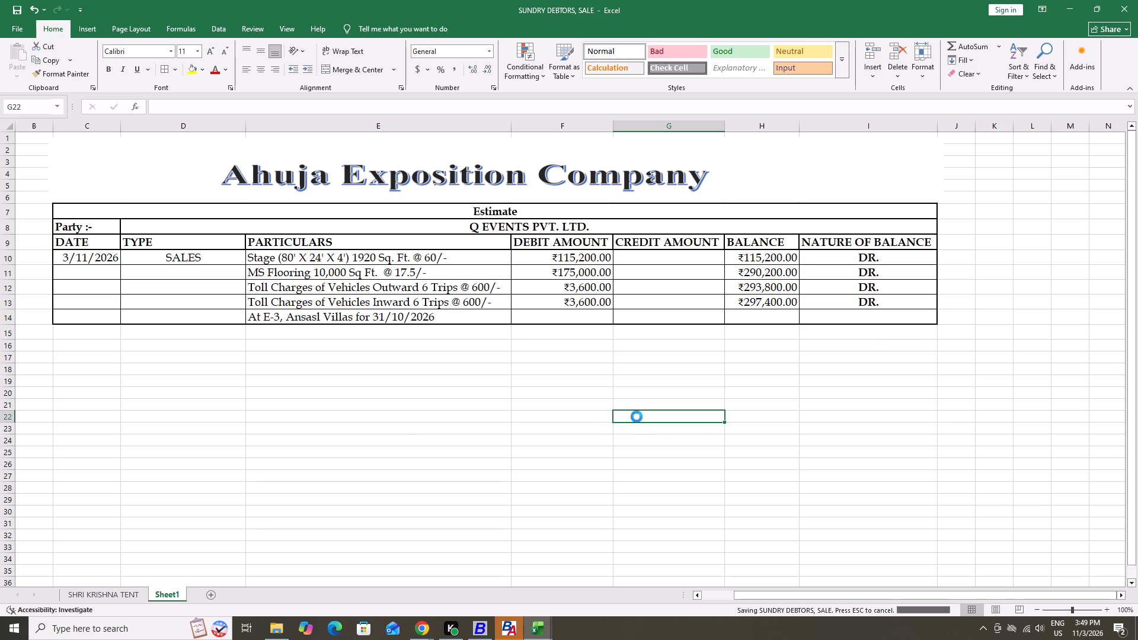
Set the print area to C1:I14, covering the company heading and the full estimate table.
{"action": "key", "text": "ctrl+Left"}
{"action": "key", "text": "ctrl+Left"}
{"action": "key", "text": "ctrl+Up"}
{"action": "key", "text": "Right"}
{"action": "key", "text": "Right"}
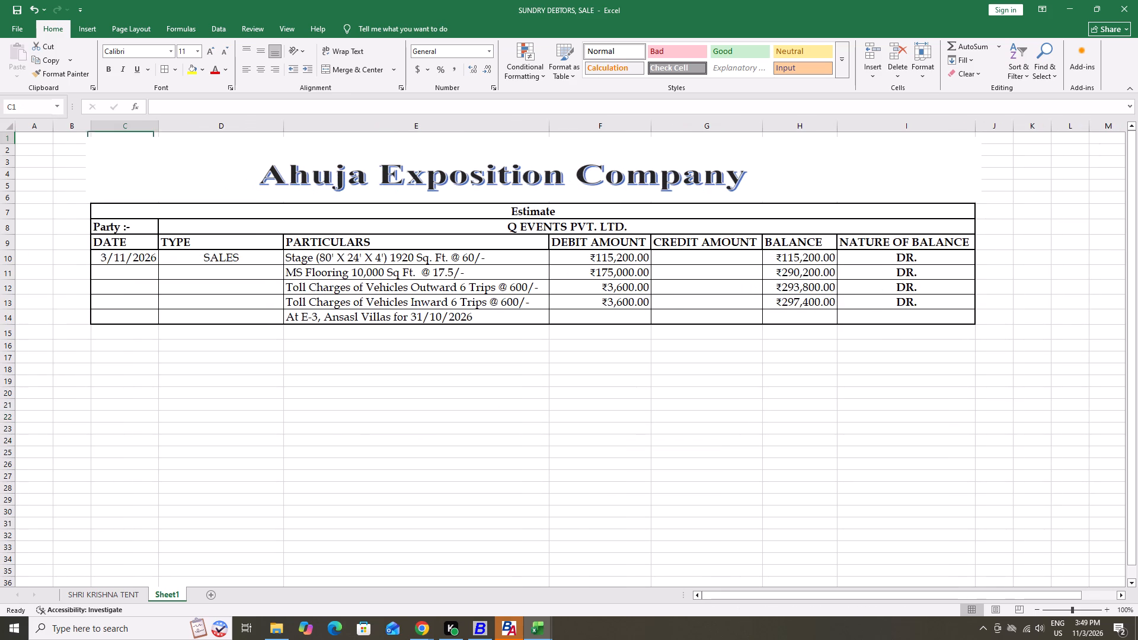
{"action": "key", "text": "shift+Down"}
{"action": "key", "text": "shift+Down"}
{"action": "key", "text": "shift+Down"}
{"action": "key", "text": "shift+Down"}
{"action": "key", "text": "shift+Down"}
{"action": "key", "text": "shift+Down"}
{"action": "key", "text": "shift+Down"}
{"action": "key", "text": "shift+Down"}
{"action": "key", "text": "shift+Down"}
{"action": "key", "text": "shift+Down"}
{"action": "key", "text": "shift+Down"}
{"action": "key", "text": "shift+Down"}
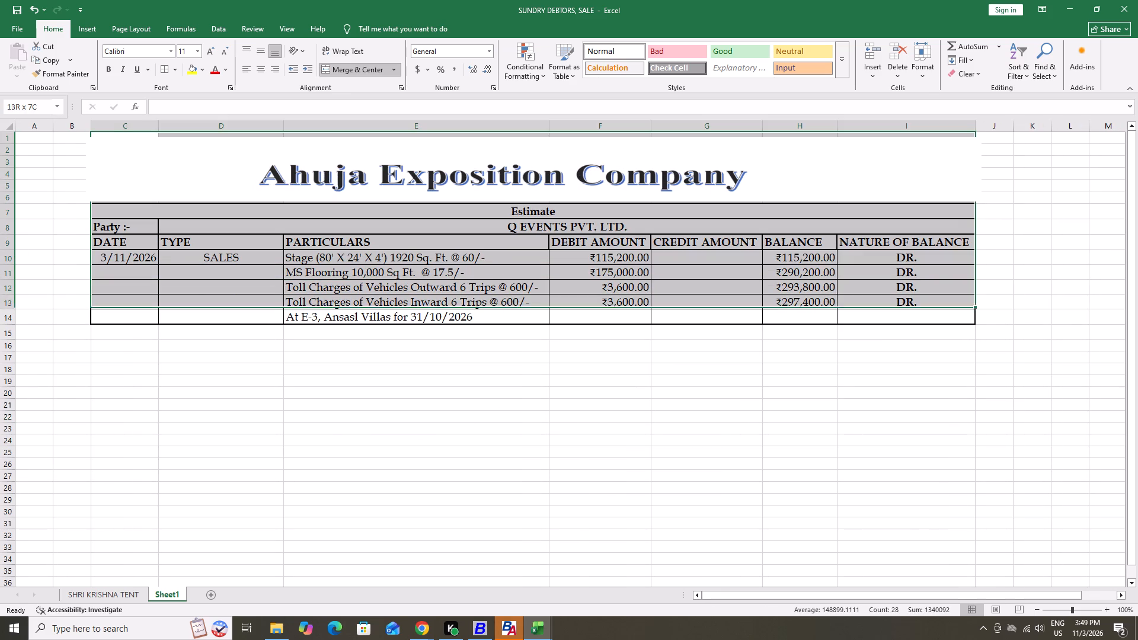
{"action": "key", "text": "shift+Down"}
{"action": "type", "text": "prs"}
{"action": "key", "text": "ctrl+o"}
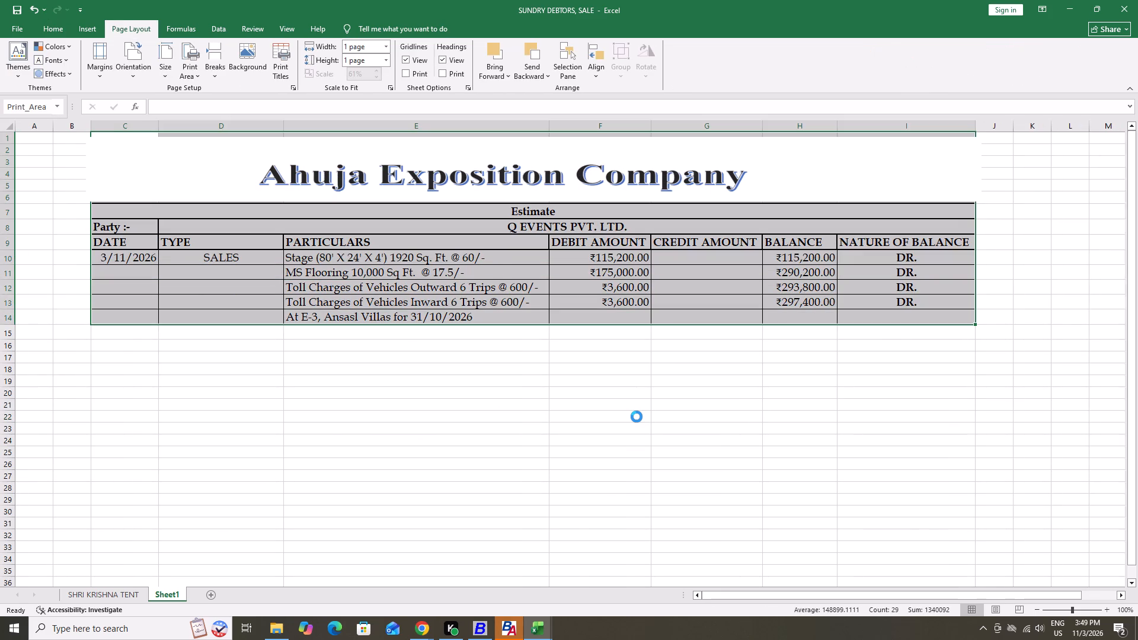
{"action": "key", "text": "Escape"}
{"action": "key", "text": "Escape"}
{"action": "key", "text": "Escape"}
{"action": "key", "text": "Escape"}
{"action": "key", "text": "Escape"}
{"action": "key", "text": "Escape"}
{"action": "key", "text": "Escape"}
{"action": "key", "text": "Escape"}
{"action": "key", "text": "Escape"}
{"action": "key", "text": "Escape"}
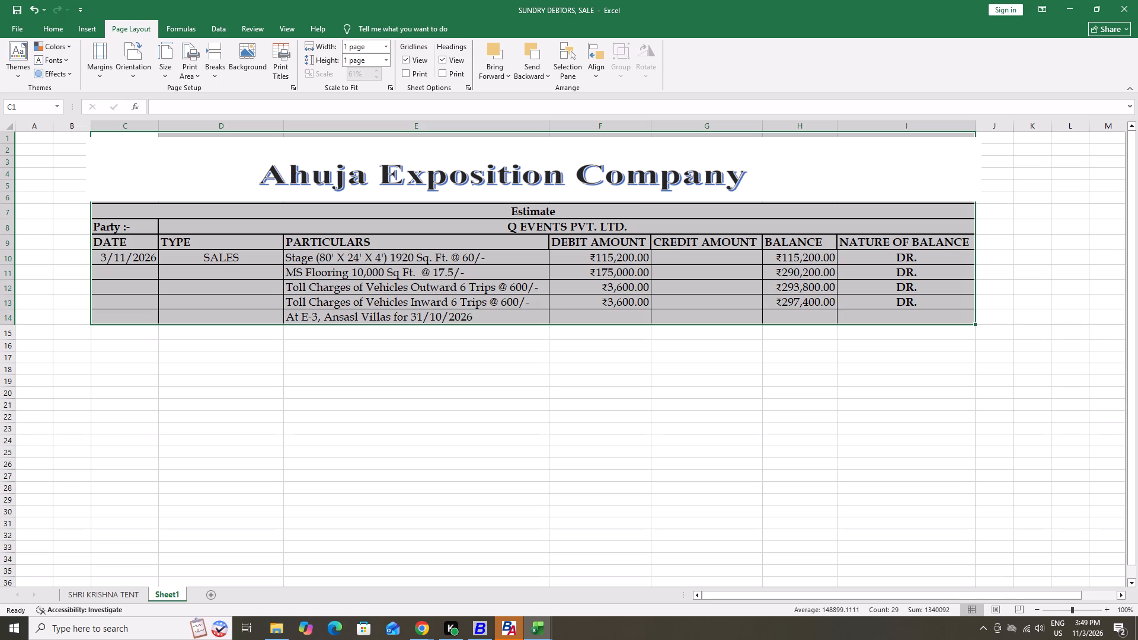
Reapply the print area to C1:I14, check the table's borders in the print preview and return to the sheet.
{"action": "type", "text": "prs"}
{"action": "key", "text": "ctrl+p"}
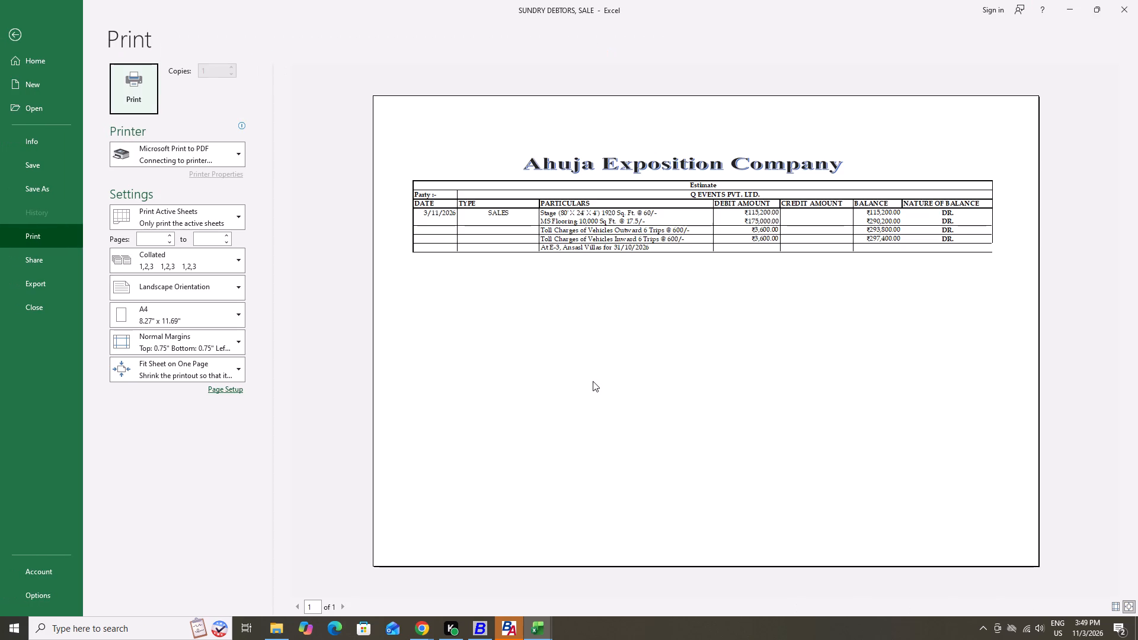
{"action": "key", "text": "Escape"}
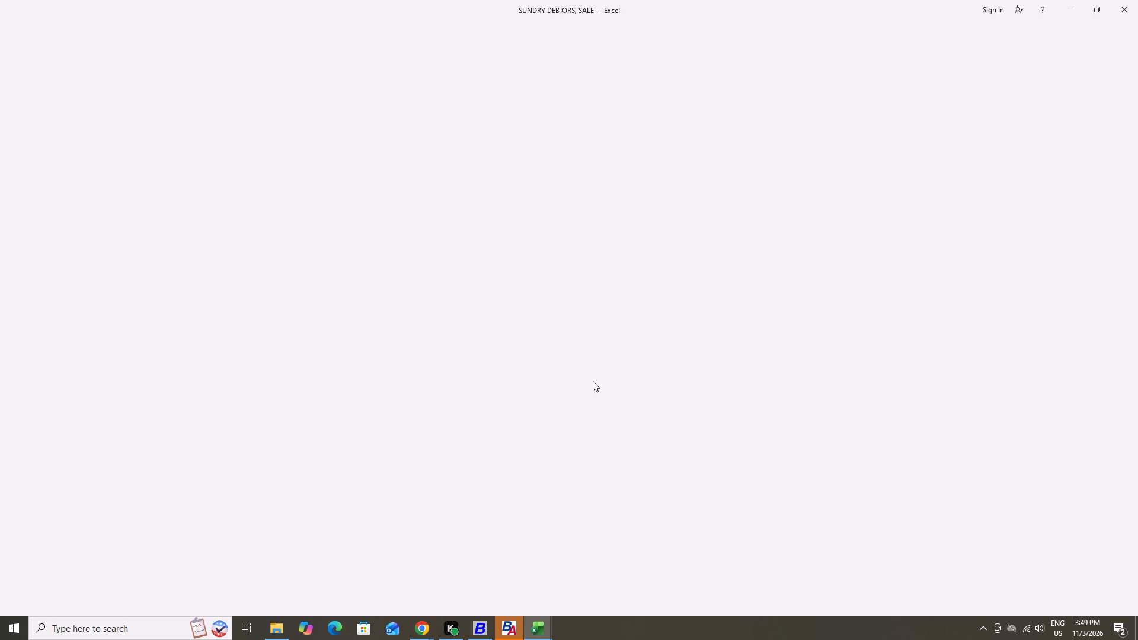
Remove and reapply the right-hand border of cell I14, the last cell of the estimate table.
{"action": "left_click", "coordinate": [858, 369]}
{"action": "left_click", "coordinate": [966, 318]}
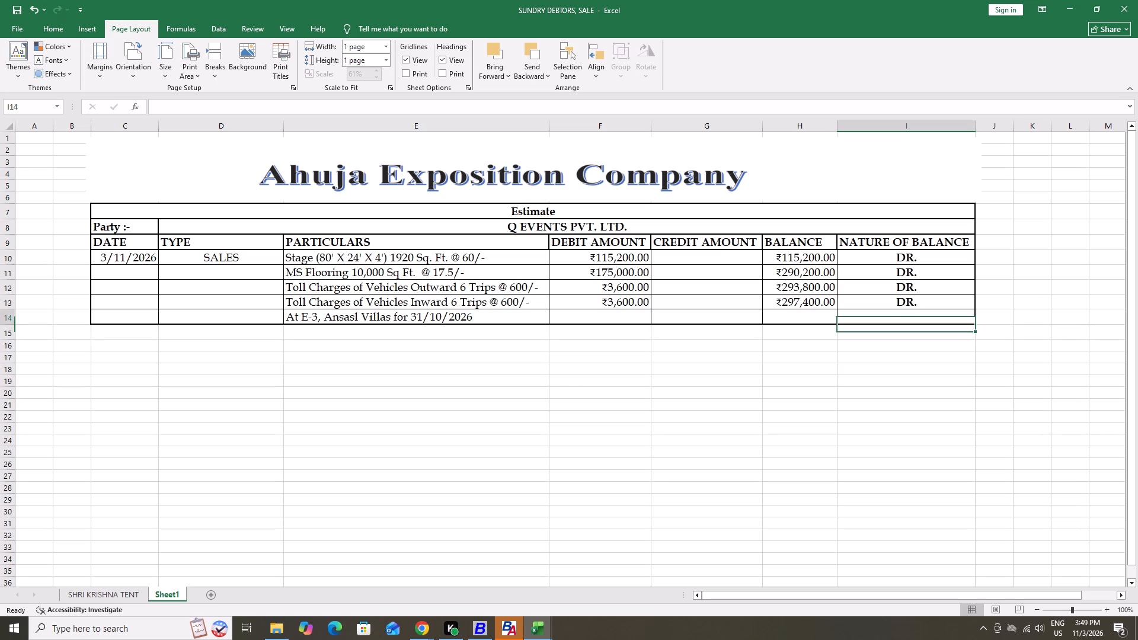
{"action": "left_click", "coordinate": [57, 24]}
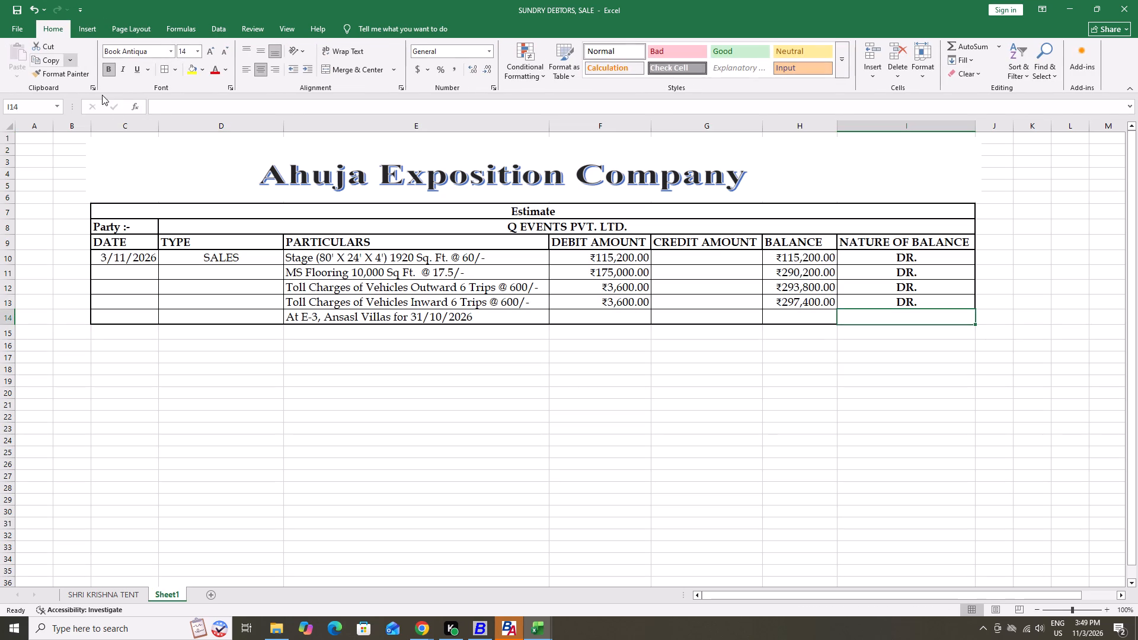
{"action": "left_click", "coordinate": [172, 69]}
{"action": "left_click", "coordinate": [210, 379]}
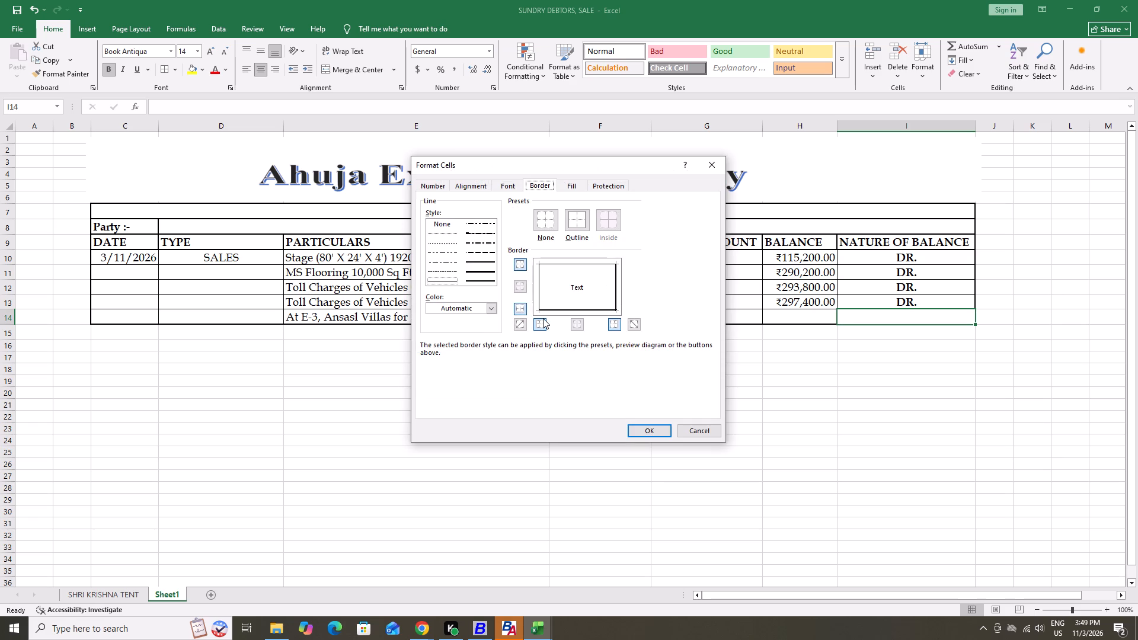
{"action": "left_click", "coordinate": [613, 325]}
{"action": "left_click", "coordinate": [613, 325]}
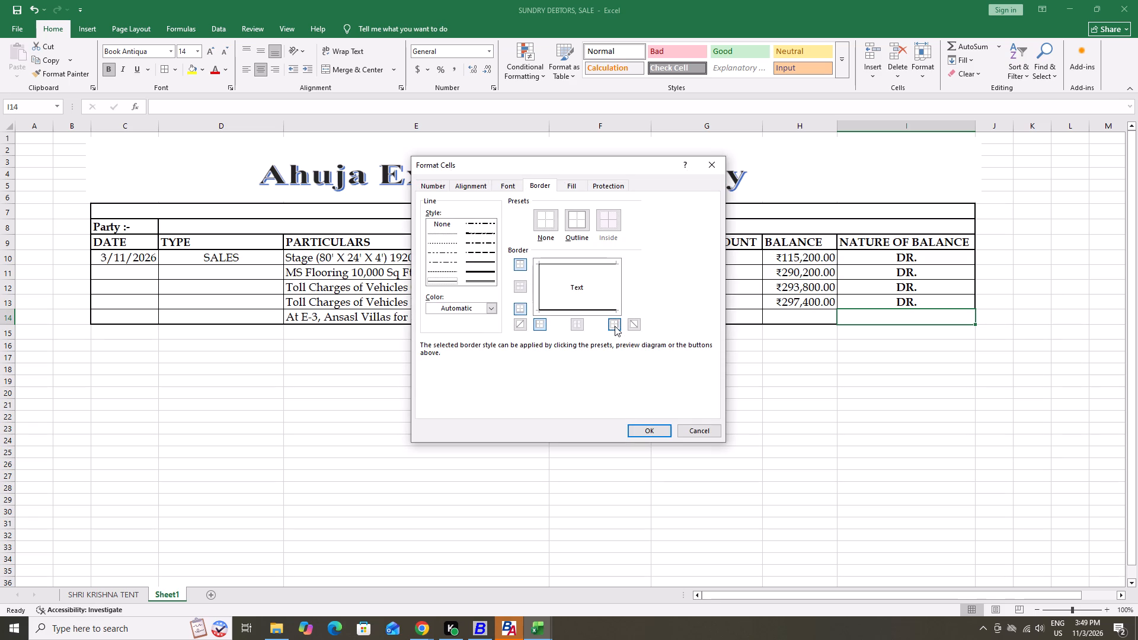
{"action": "left_click", "coordinate": [615, 326]}
{"action": "left_click", "coordinate": [649, 436]}
{"action": "left_click", "coordinate": [649, 436]}
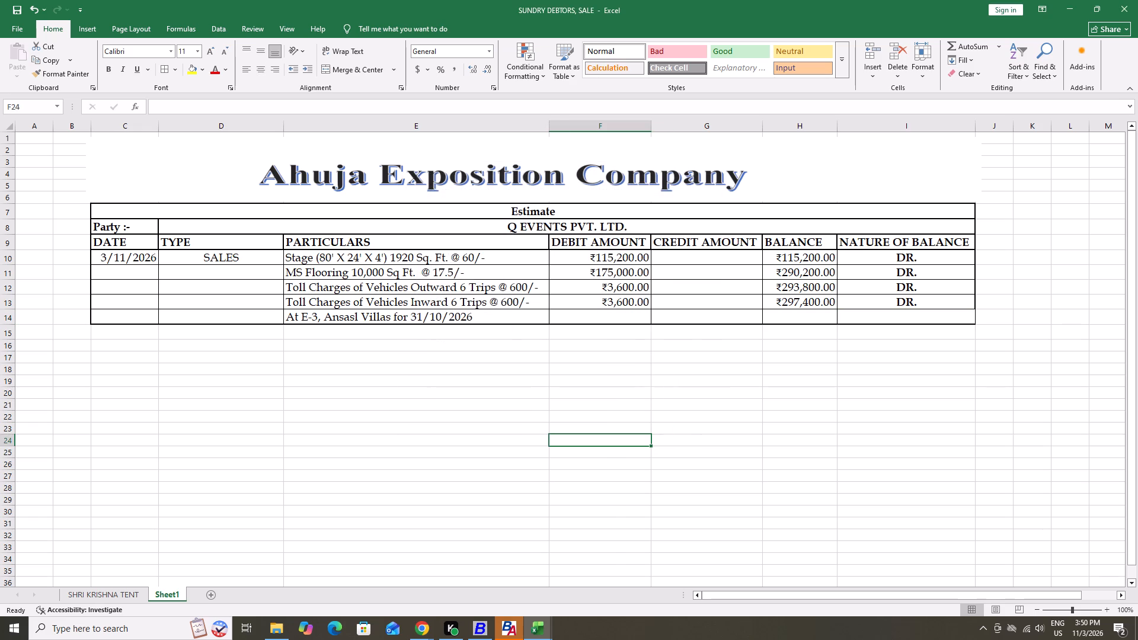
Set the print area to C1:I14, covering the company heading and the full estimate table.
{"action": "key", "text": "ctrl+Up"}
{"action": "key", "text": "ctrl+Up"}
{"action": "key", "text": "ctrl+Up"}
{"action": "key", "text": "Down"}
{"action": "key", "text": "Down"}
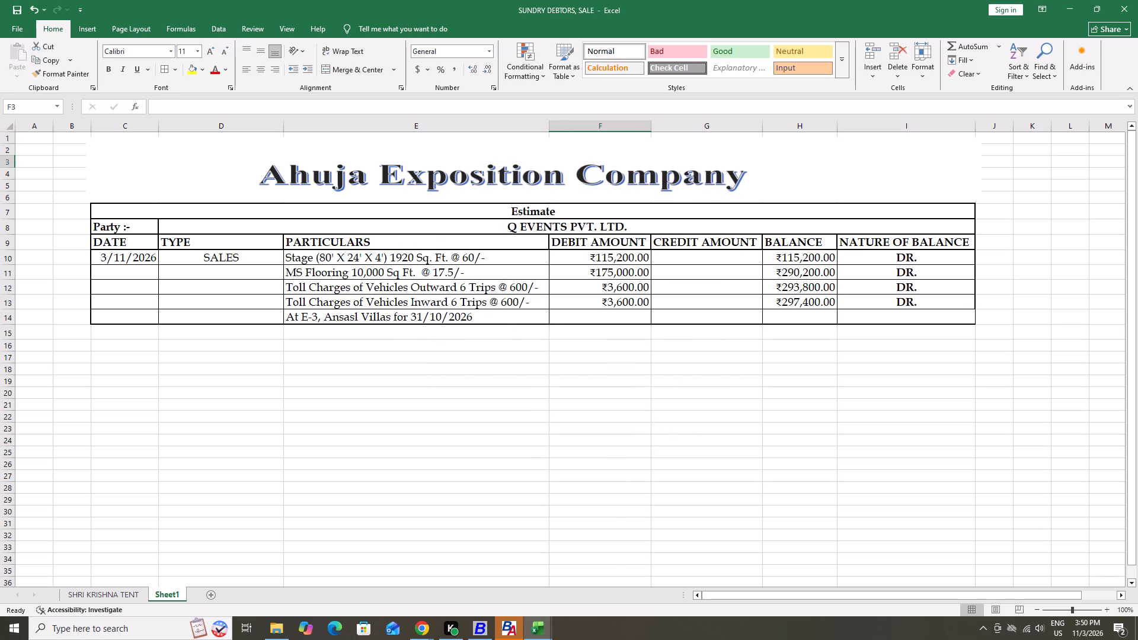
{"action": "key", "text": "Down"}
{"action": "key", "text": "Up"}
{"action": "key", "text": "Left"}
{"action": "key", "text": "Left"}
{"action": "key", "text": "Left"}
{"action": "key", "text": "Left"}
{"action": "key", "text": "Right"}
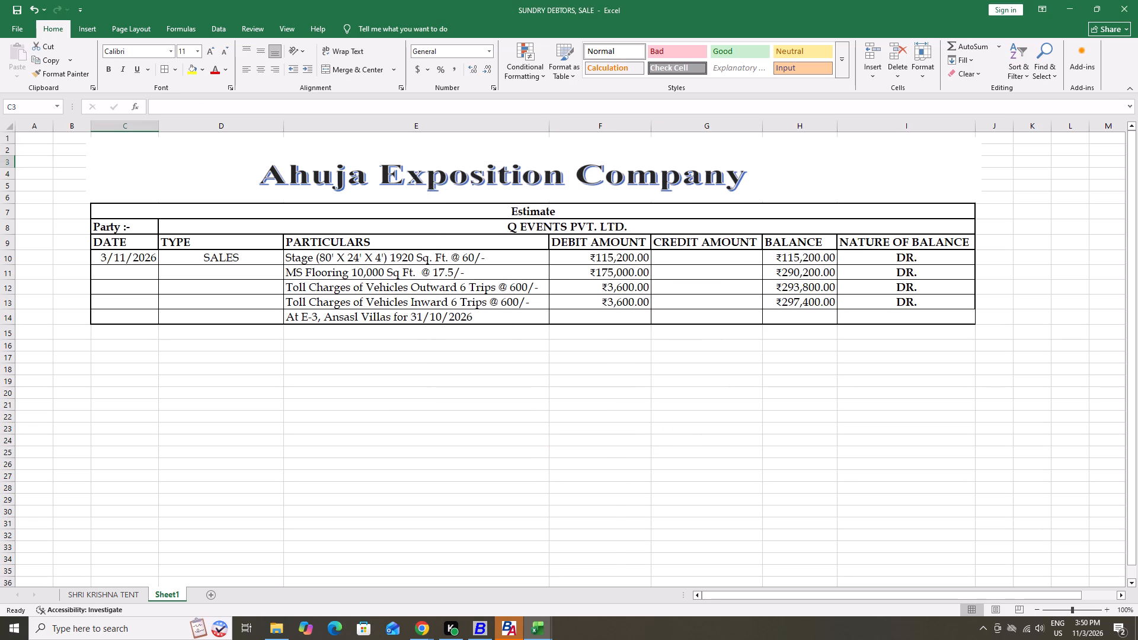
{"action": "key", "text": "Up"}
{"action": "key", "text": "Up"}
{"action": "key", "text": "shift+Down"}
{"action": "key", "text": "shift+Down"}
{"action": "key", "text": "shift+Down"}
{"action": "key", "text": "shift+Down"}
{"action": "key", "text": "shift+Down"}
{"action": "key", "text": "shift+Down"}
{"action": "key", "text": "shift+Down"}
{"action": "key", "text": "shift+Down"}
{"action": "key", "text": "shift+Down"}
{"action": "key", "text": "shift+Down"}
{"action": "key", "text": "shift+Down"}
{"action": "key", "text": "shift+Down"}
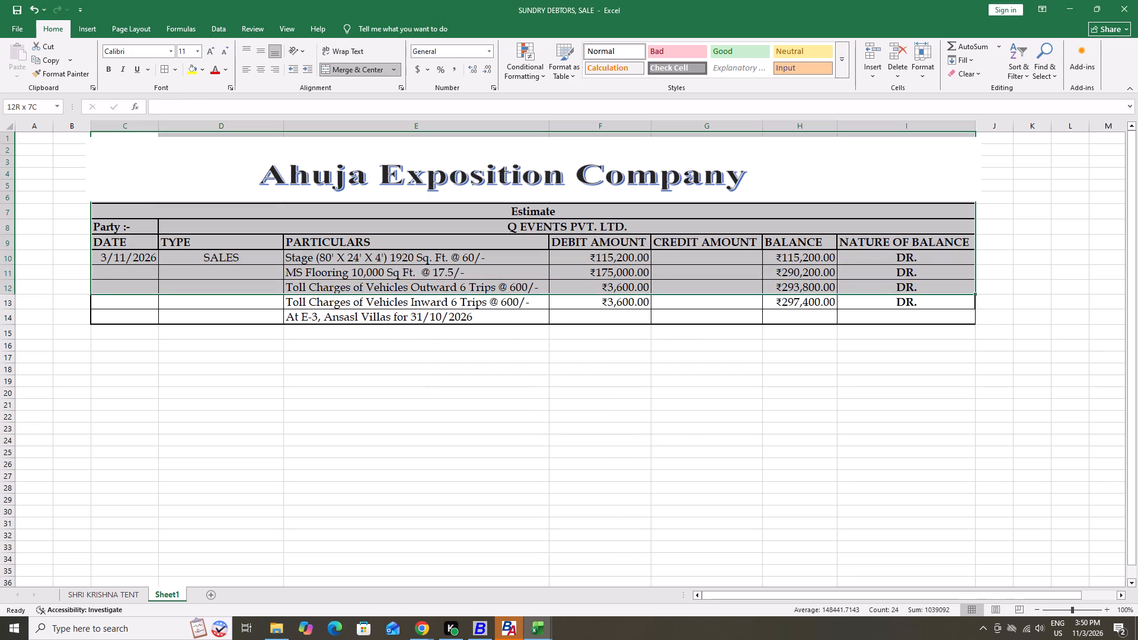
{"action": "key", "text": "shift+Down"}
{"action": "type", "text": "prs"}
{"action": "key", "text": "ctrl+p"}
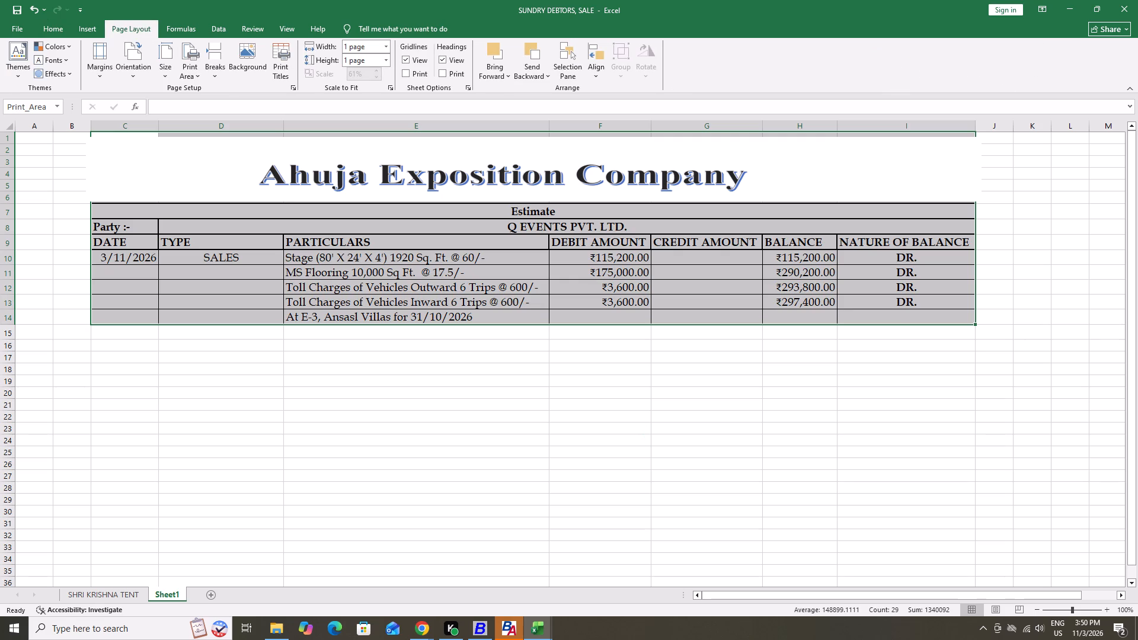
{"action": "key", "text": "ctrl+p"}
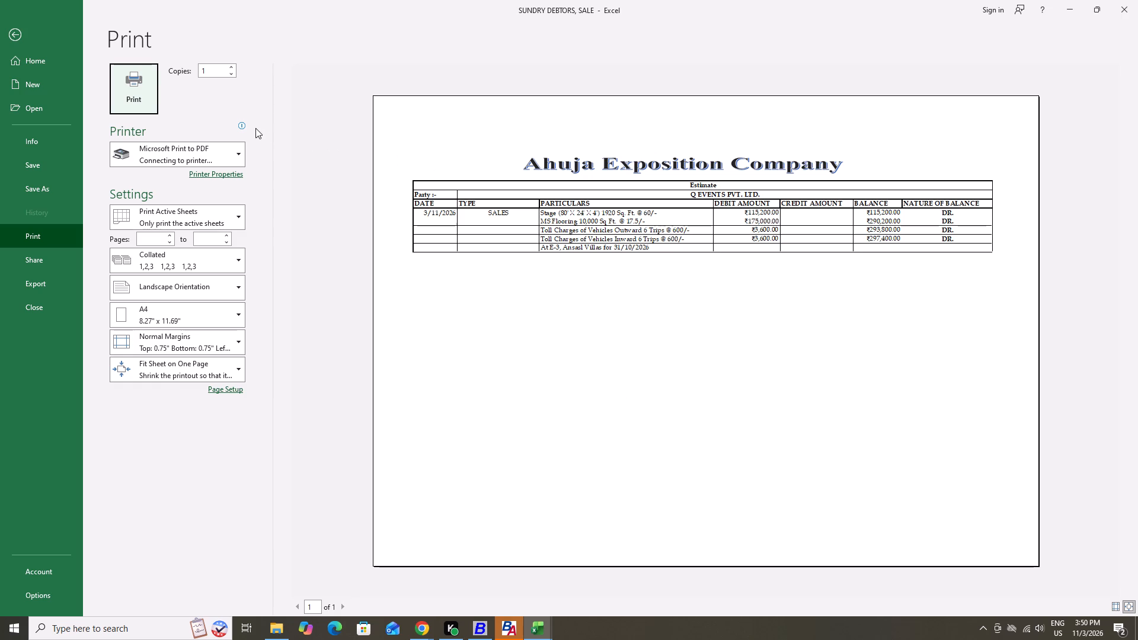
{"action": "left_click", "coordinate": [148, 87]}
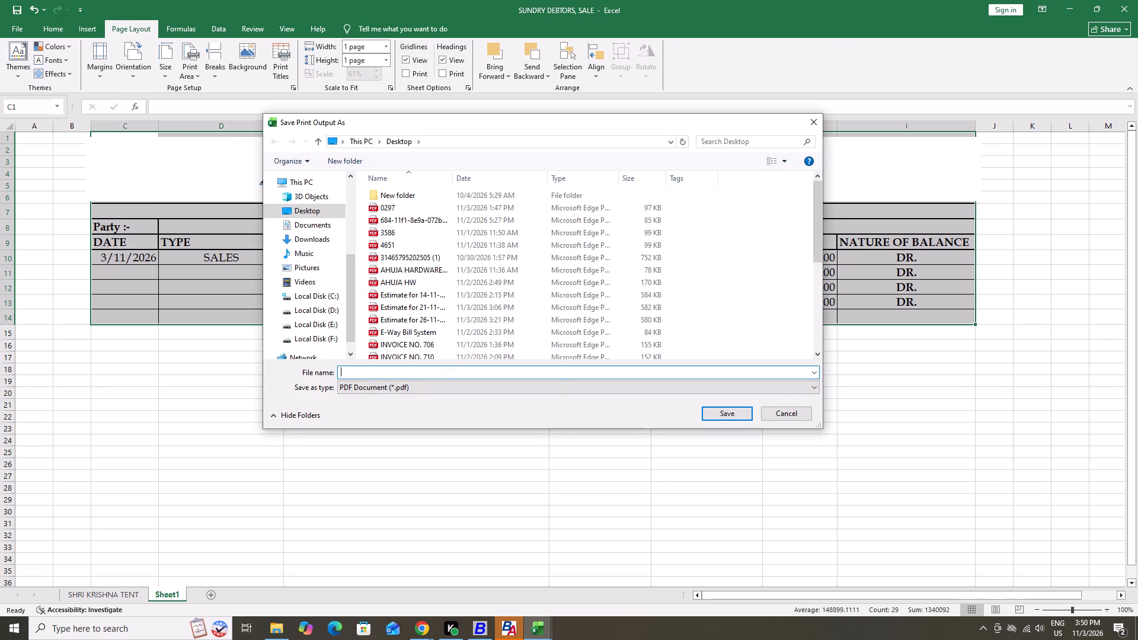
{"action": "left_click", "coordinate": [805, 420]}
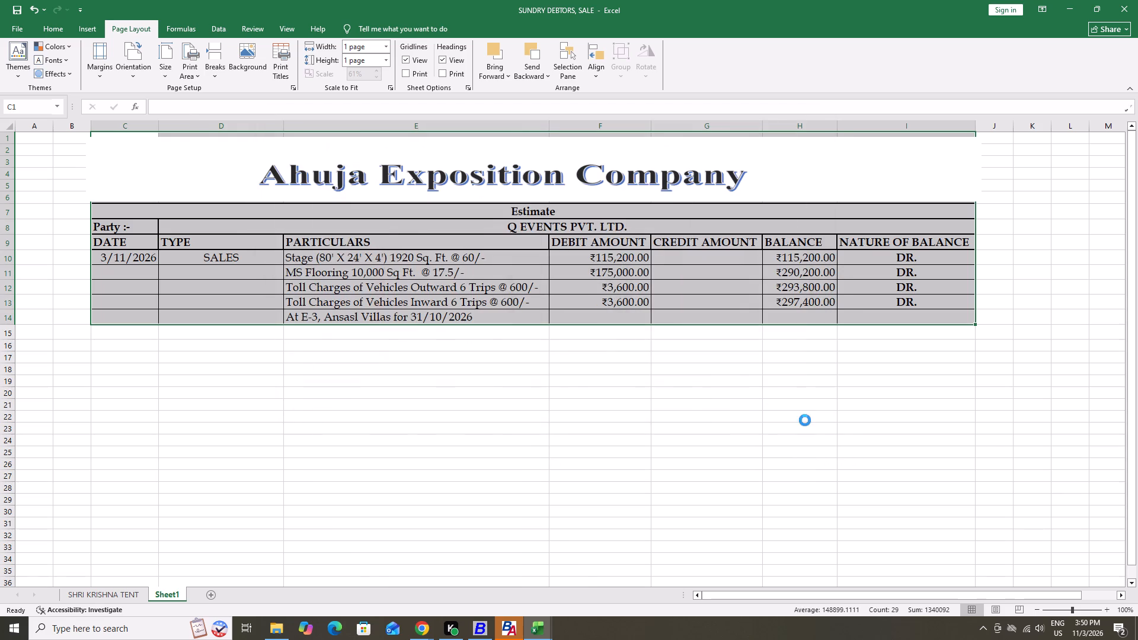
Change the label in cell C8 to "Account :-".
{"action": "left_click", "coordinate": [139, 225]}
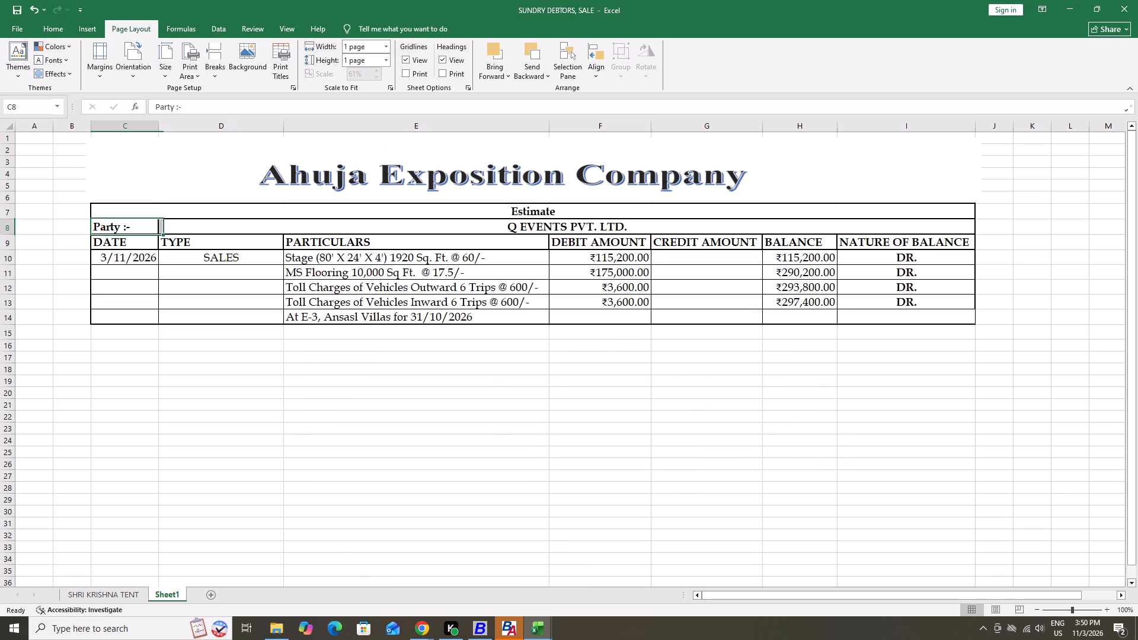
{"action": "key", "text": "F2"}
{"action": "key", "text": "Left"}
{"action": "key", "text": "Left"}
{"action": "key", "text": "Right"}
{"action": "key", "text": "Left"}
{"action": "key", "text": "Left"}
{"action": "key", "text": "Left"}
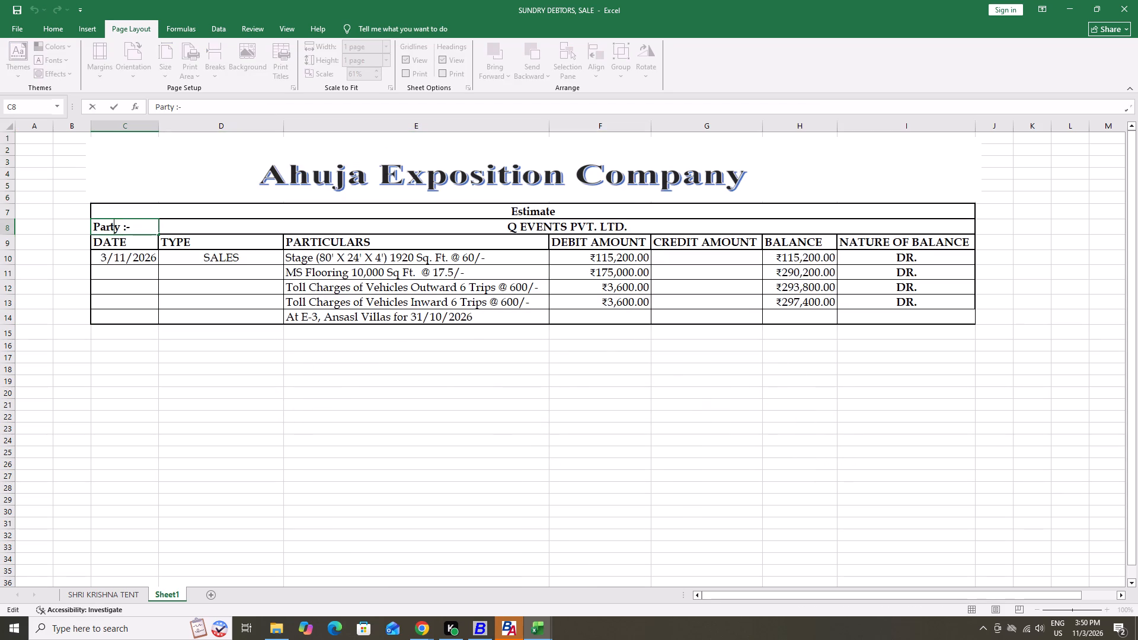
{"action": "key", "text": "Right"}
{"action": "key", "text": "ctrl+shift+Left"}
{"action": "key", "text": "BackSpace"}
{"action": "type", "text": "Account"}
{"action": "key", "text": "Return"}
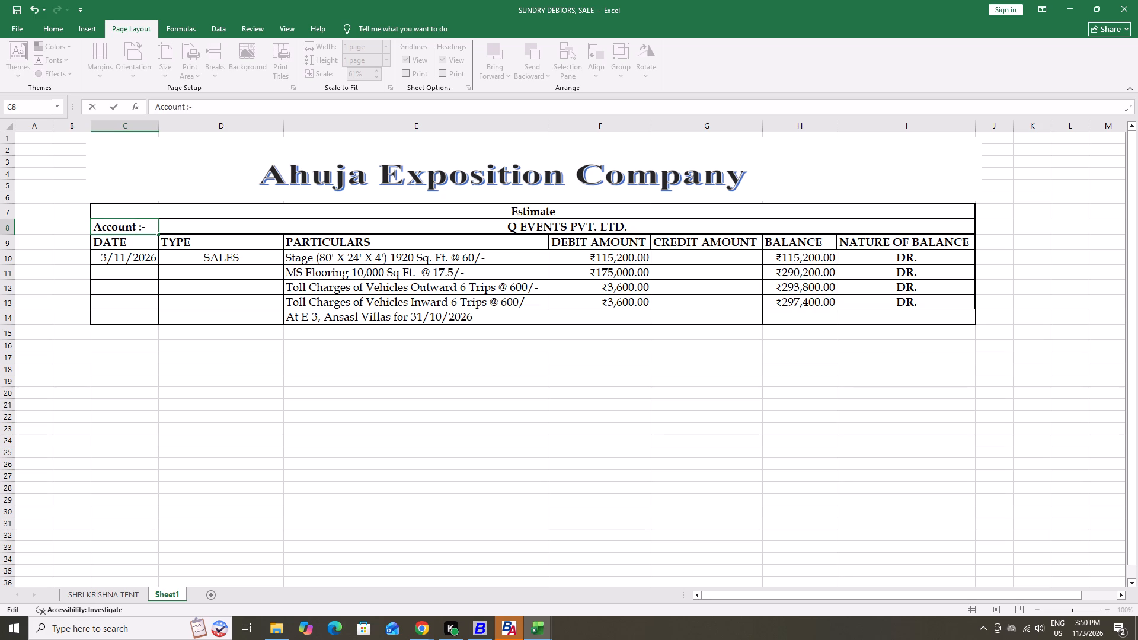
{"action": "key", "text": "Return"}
Set the print area to C2:I14, check the page in the print preview and return to the sheet.
{"action": "key", "text": "Up"}
{"action": "key", "text": "ctrl+Up"}
{"action": "key", "text": "ctrl+Up"}
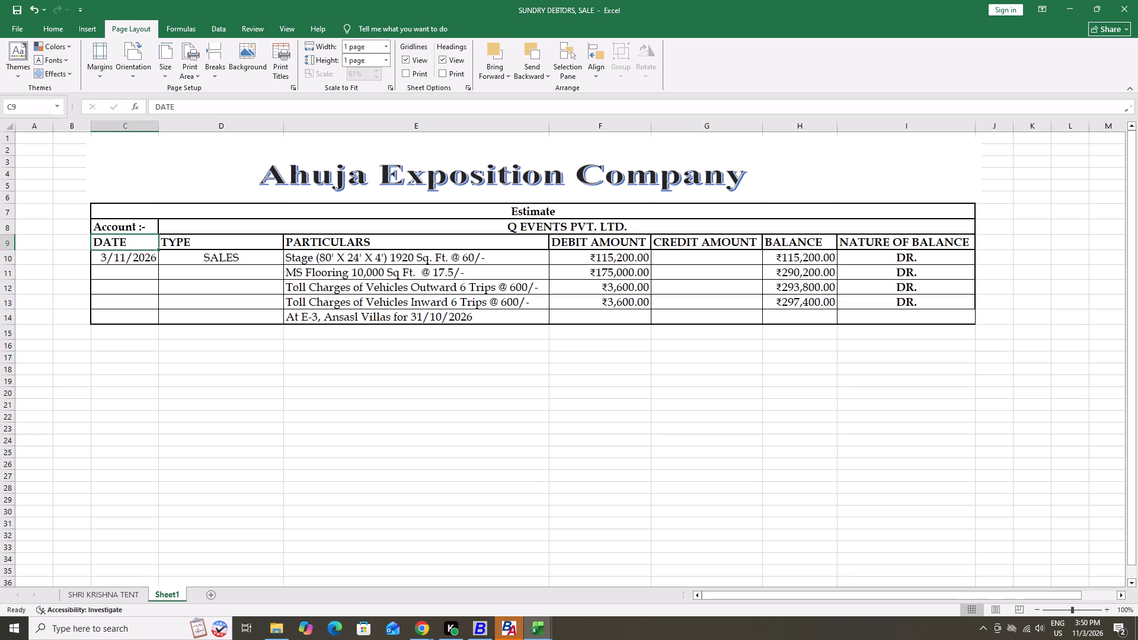
{"action": "key", "text": "Down"}
{"action": "key", "text": "shift+Down"}
{"action": "key", "text": "shift+Down"}
{"action": "key", "text": "shift+Down"}
{"action": "key", "text": "shift+Down"}
{"action": "key", "text": "shift+Down"}
{"action": "key", "text": "shift+Down"}
{"action": "key", "text": "shift+Down"}
{"action": "key", "text": "shift+Down"}
{"action": "key", "text": "shift+Down"}
{"action": "key", "text": "shift+Down"}
{"action": "key", "text": "shift+Down"}
{"action": "key", "text": "shift+Down"}
{"action": "key", "text": "shift+Down"}
{"action": "key", "text": "shift+Right"}
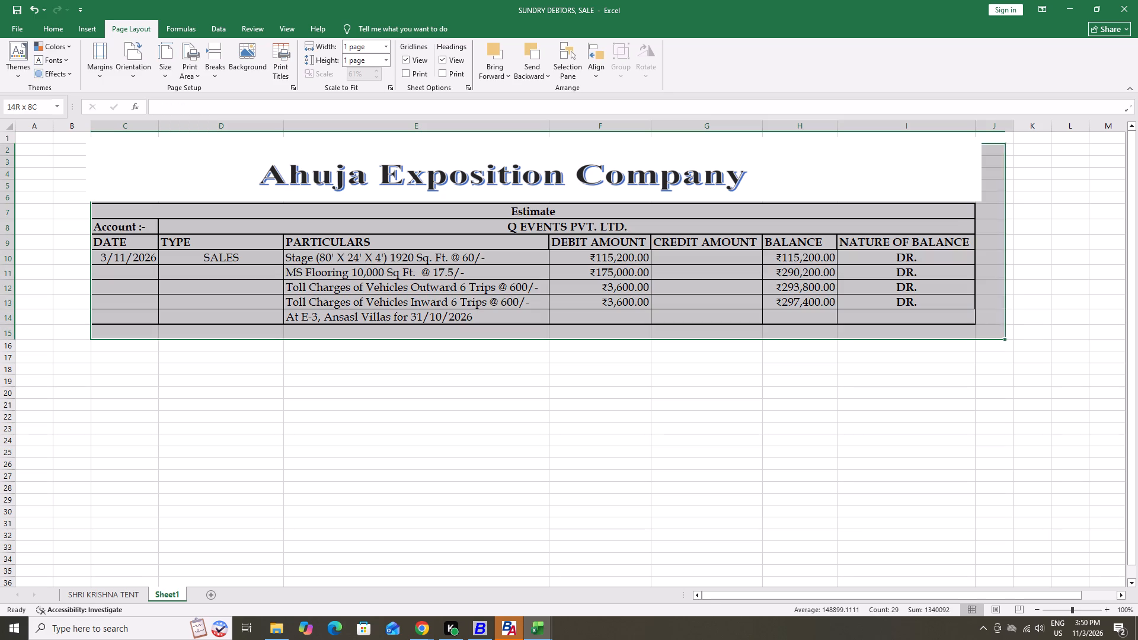
{"action": "key", "text": "shift+Up"}
{"action": "key", "text": "shift+Left"}
{"action": "type", "text": "prs"}
{"action": "key", "text": "ctrl+p"}
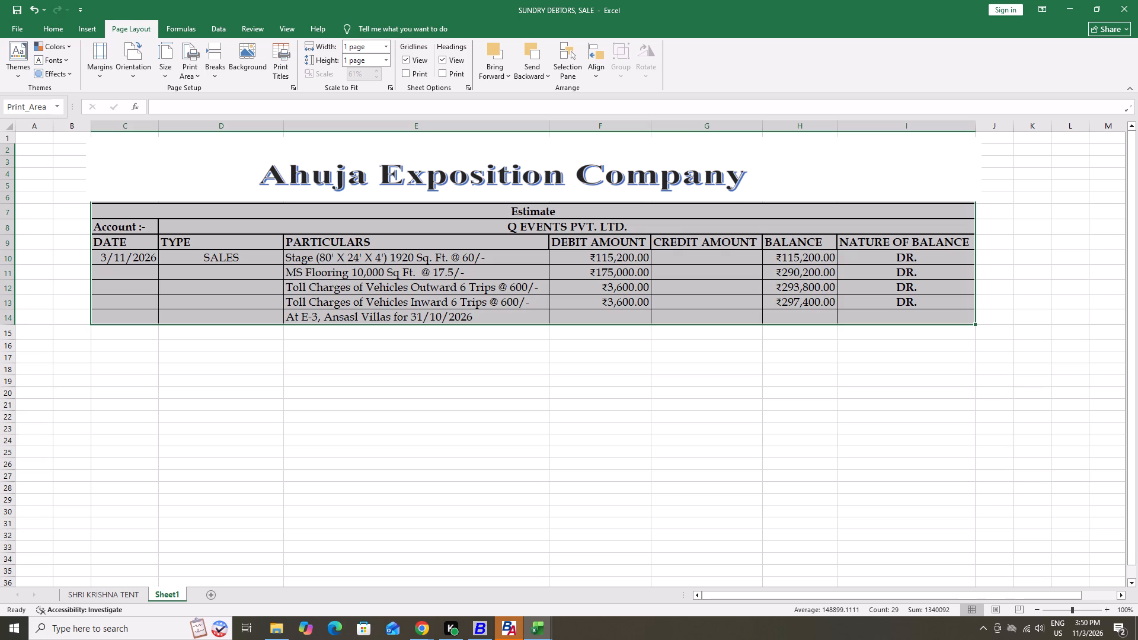
{"action": "key", "text": "ctrl+p"}
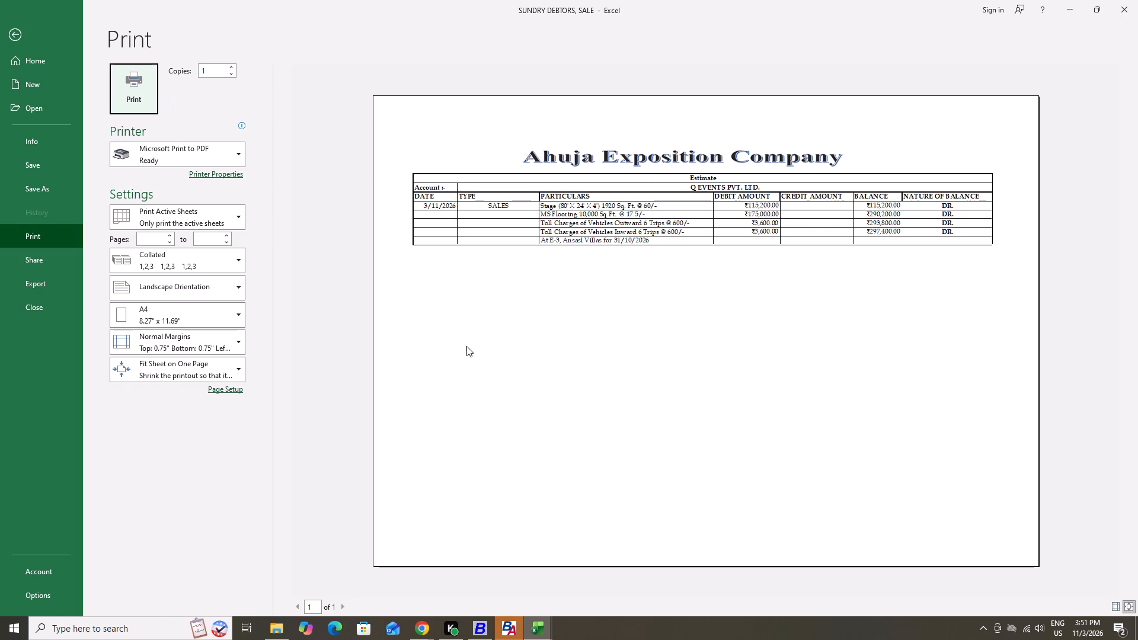
{"action": "key", "text": "Escape"}
{"action": "key", "text": "Escape"}
{"action": "key", "text": "Escape"}
Unmerge the Q EVENTS PVT. LTD. cells D8:I8 in the party row.
{"action": "key", "text": "Down"}
{"action": "key", "text": "Down"}
{"action": "key", "text": "Up"}
{"action": "key", "text": "Down"}
{"action": "key", "text": "Down"}
{"action": "key", "text": "Down"}
{"action": "key", "text": "Down"}
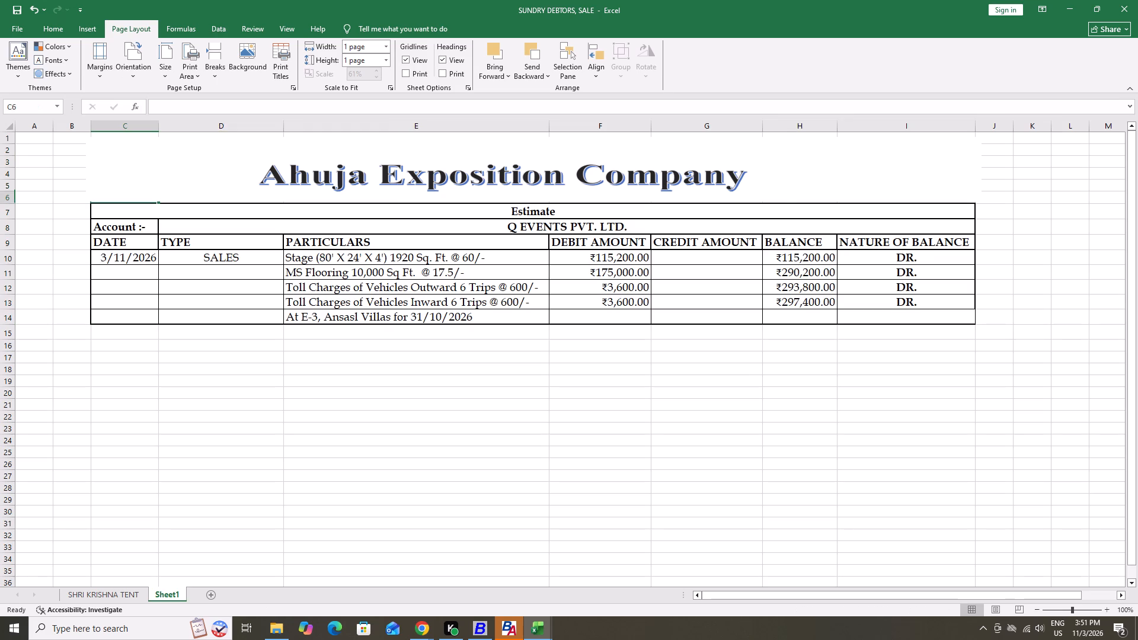
{"action": "key", "text": "Down"}
{"action": "key", "text": "shift+Right"}
{"action": "type", "text": "hmc"}
{"action": "key", "text": "alt+h"}
{"action": "type", "text": ",c"}
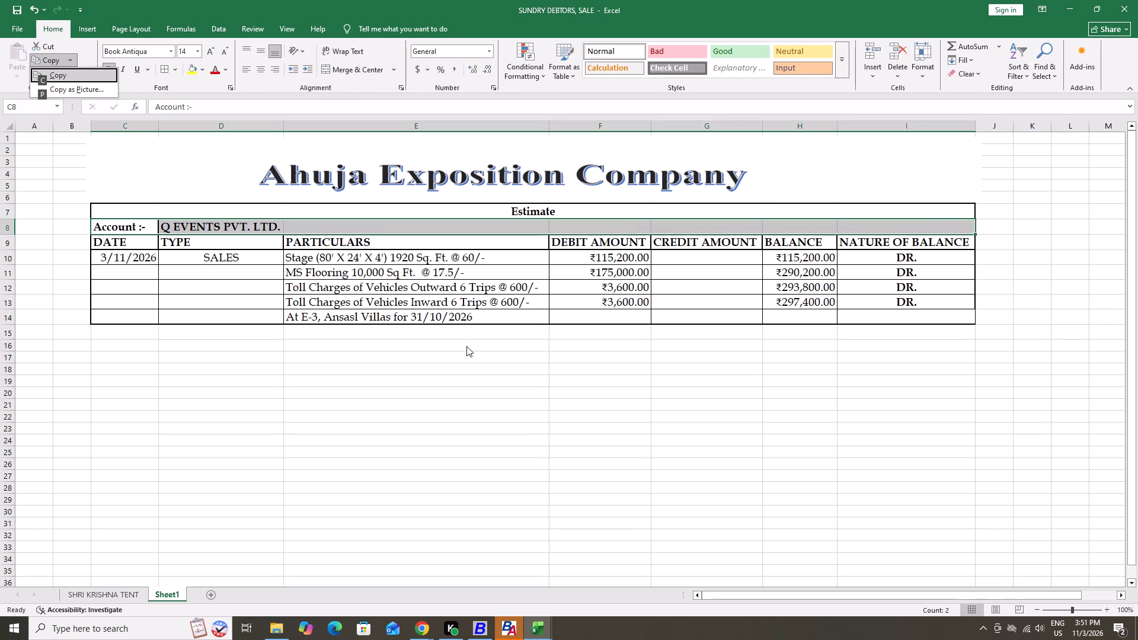
{"action": "key", "text": "Escape"}
{"action": "key", "text": "Escape"}
{"action": "key", "text": "Escape"}
{"action": "key", "text": "Escape"}
{"action": "key", "text": "Escape"}
{"action": "key", "text": "Escape"}
Delete the "Account :-" label from cell C8.
{"action": "key", "text": "Down"}
{"action": "key", "text": "Left"}
{"action": "key", "text": "Up"}
{"action": "key", "text": "Right"}
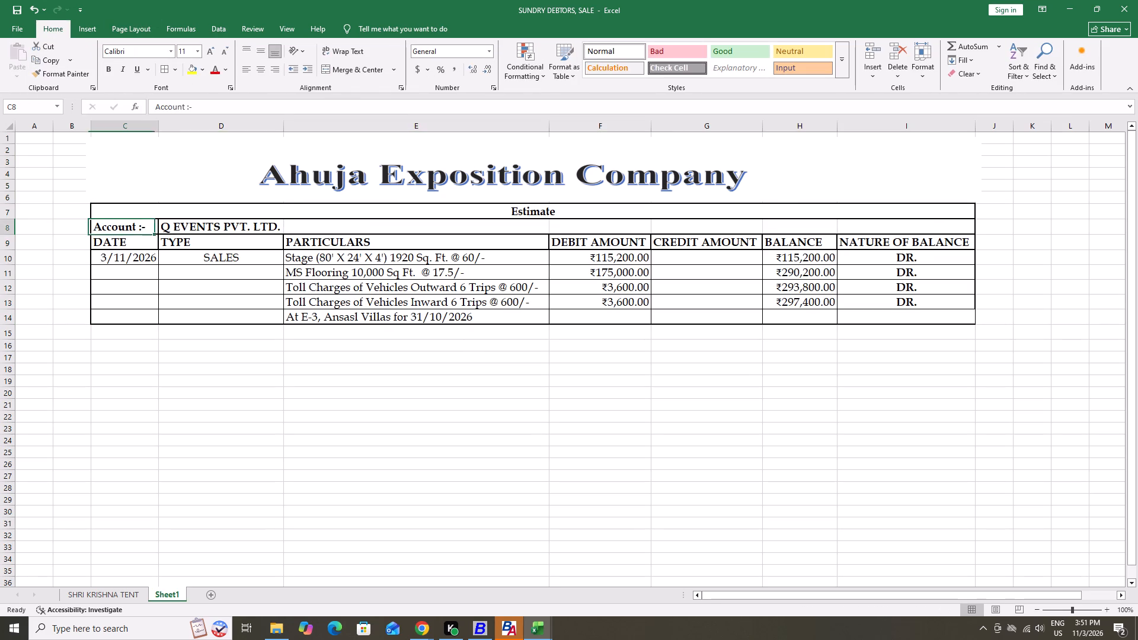
{"action": "key", "text": "Delete"}
Merge and centre cells C8:I8 so that Q EVENTS PVT. LTD. spans the table's full width.
{"action": "key", "text": "shift+Right"}
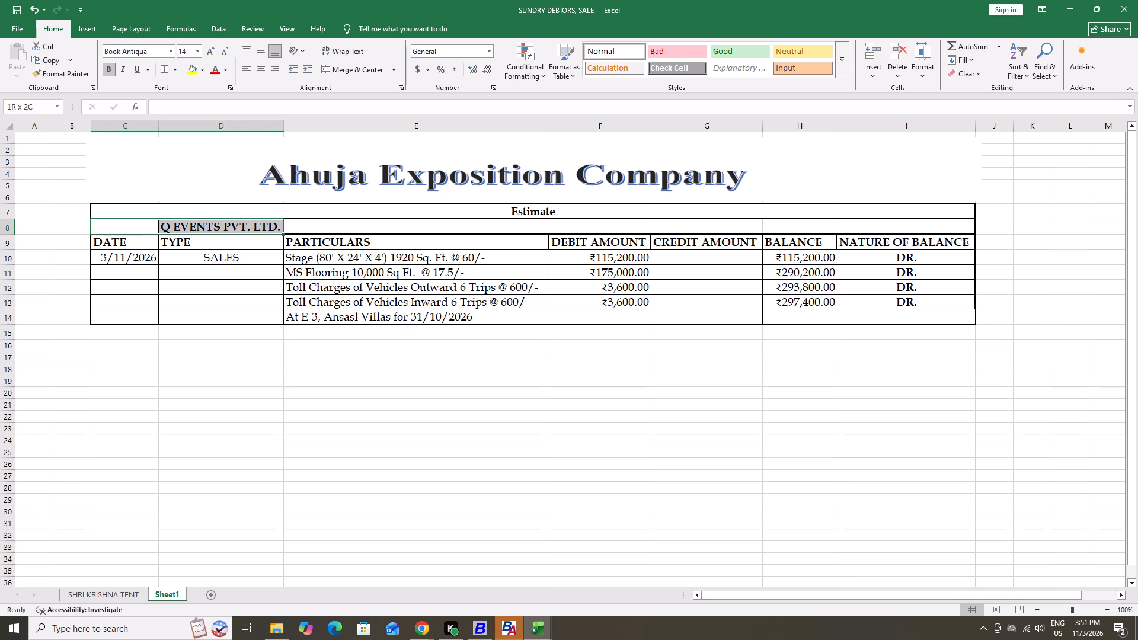
{"action": "key", "text": "shift+Right"}
{"action": "key", "text": "shift+Right"}
{"action": "key", "text": "shift+Right"}
{"action": "key", "text": "shift+Right"}
{"action": "key", "text": "shift+Right"}
{"action": "key", "text": "shift+Right"}
{"action": "key", "text": "shift+Left"}
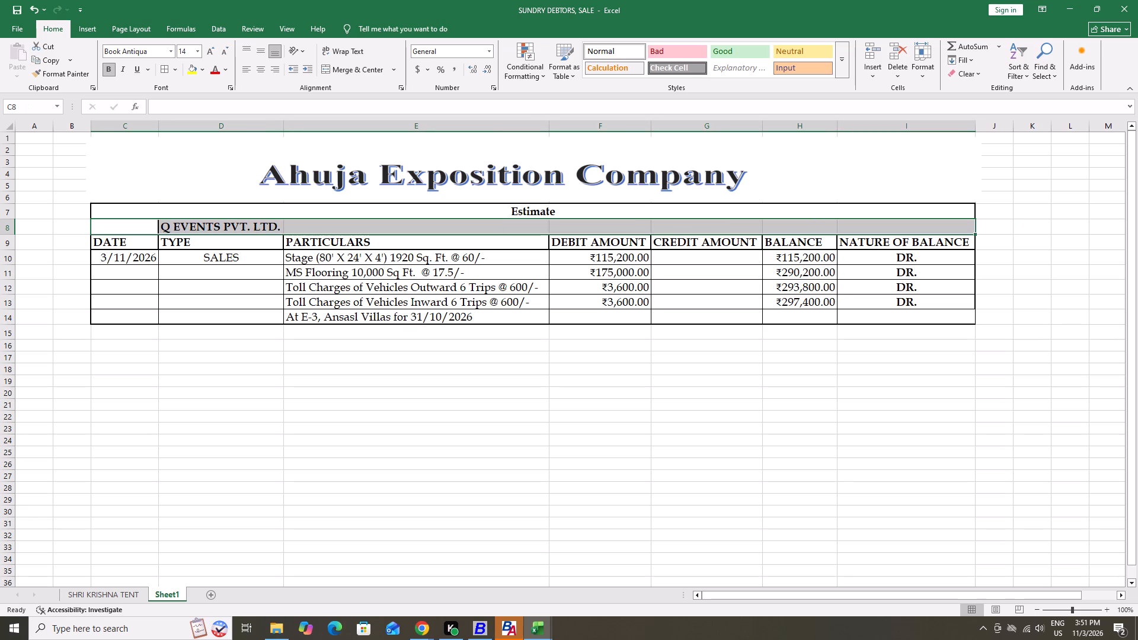
{"action": "type", "text": "hm,c"}
Set the print area to C2:I14, covering the company heading and the estimate table.
{"action": "key", "text": "Up"}
{"action": "key", "text": "Up"}
{"action": "key", "text": "Up"}
{"action": "key", "text": "Up"}
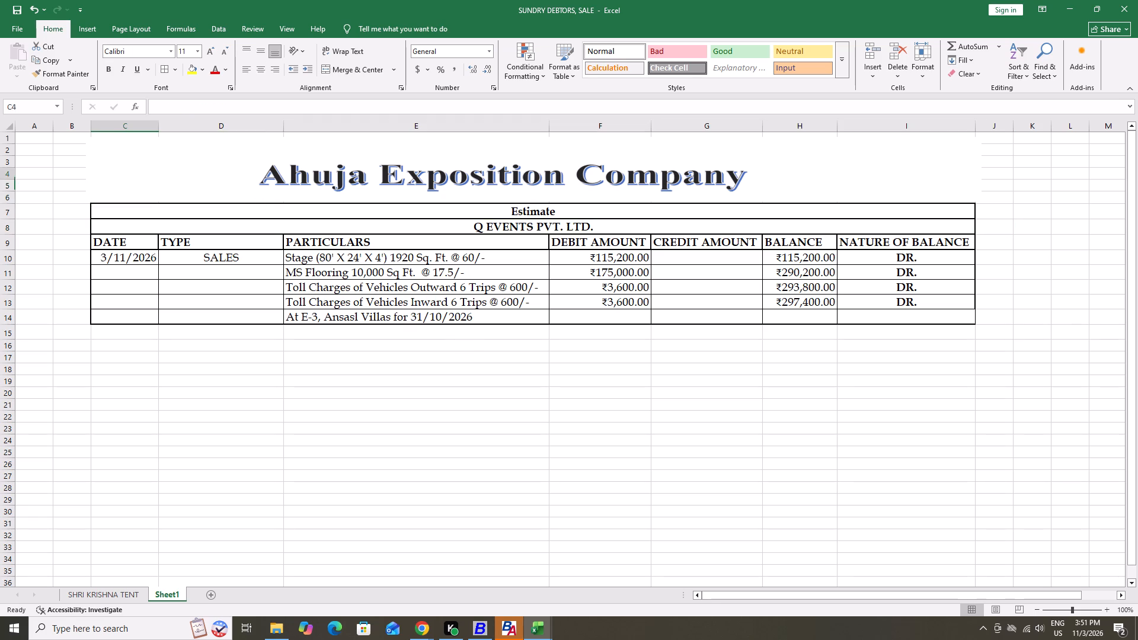
{"action": "key", "text": "Up"}
{"action": "key", "text": "Up"}
{"action": "key", "text": "Left"}
{"action": "key", "text": "Up"}
{"action": "key", "text": "Right"}
{"action": "key", "text": "Down"}
{"action": "key", "text": "shift+Down"}
{"action": "key", "text": "shift+Down"}
{"action": "key", "text": "shift+Down"}
{"action": "key", "text": "shift+Down"}
{"action": "key", "text": "shift+Down"}
{"action": "key", "text": "shift+Down"}
{"action": "key", "text": "shift+Down"}
{"action": "key", "text": "shift+Down"}
{"action": "key", "text": "shift+Down"}
{"action": "key", "text": "shift+Down"}
{"action": "key", "text": "shift+Down"}
{"action": "key", "text": "shift+Down"}
{"action": "key", "text": "shift+Down"}
{"action": "key", "text": "shift+Down"}
{"action": "key", "text": "shift+Up"}
{"action": "key", "text": "shift+Up"}
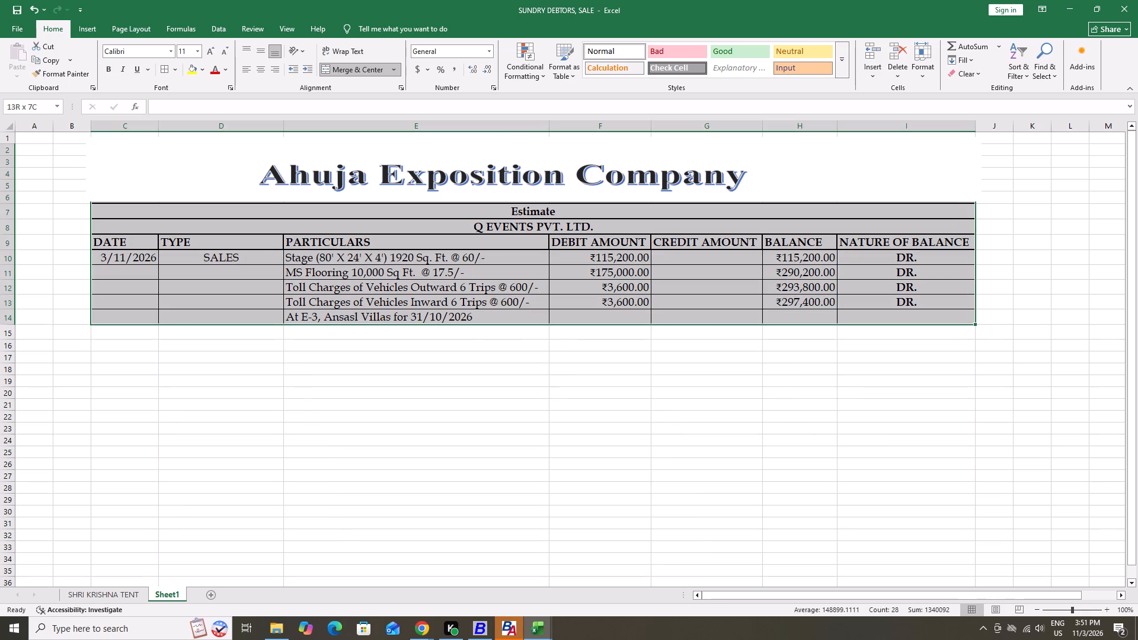
{"action": "type", "text": "p[rs"}
Print the estimate sheet with Microsoft Print to PDF, saving it to the Desktop as Estimate.
{"action": "key", "text": "ctrl+p"}
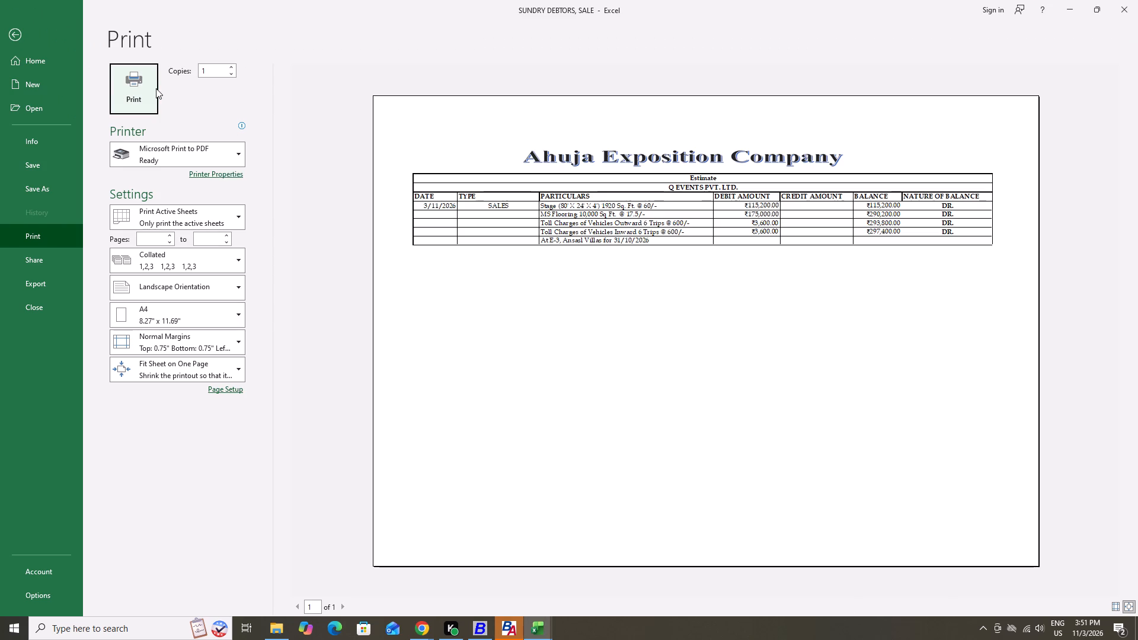
{"action": "left_click", "coordinate": [156, 88]}
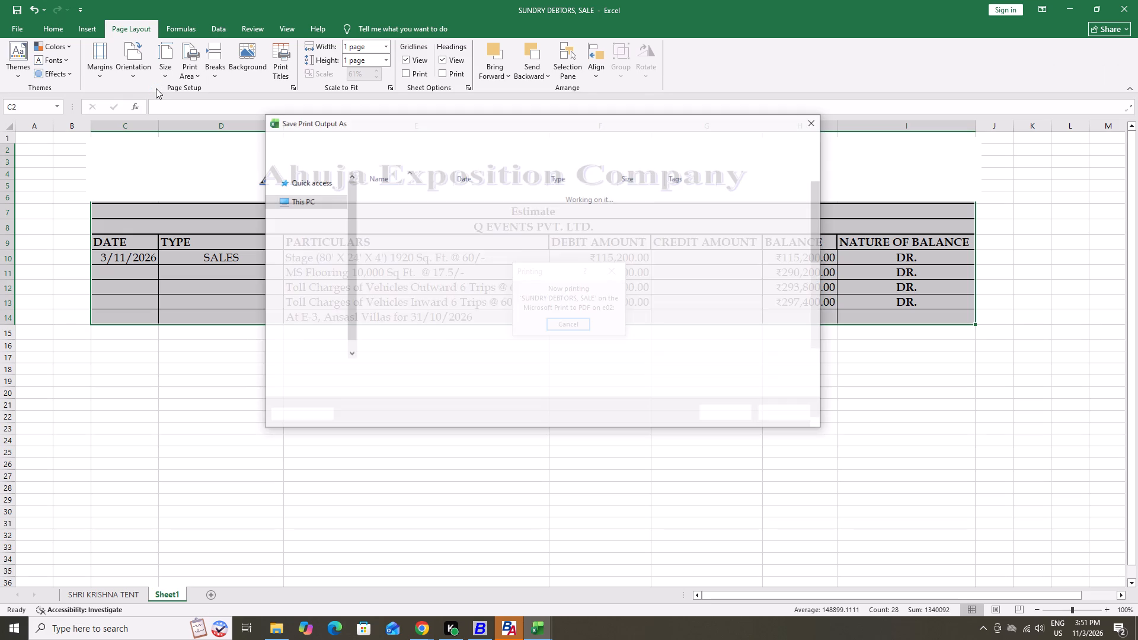
{"action": "left_click", "coordinate": [482, 372]}
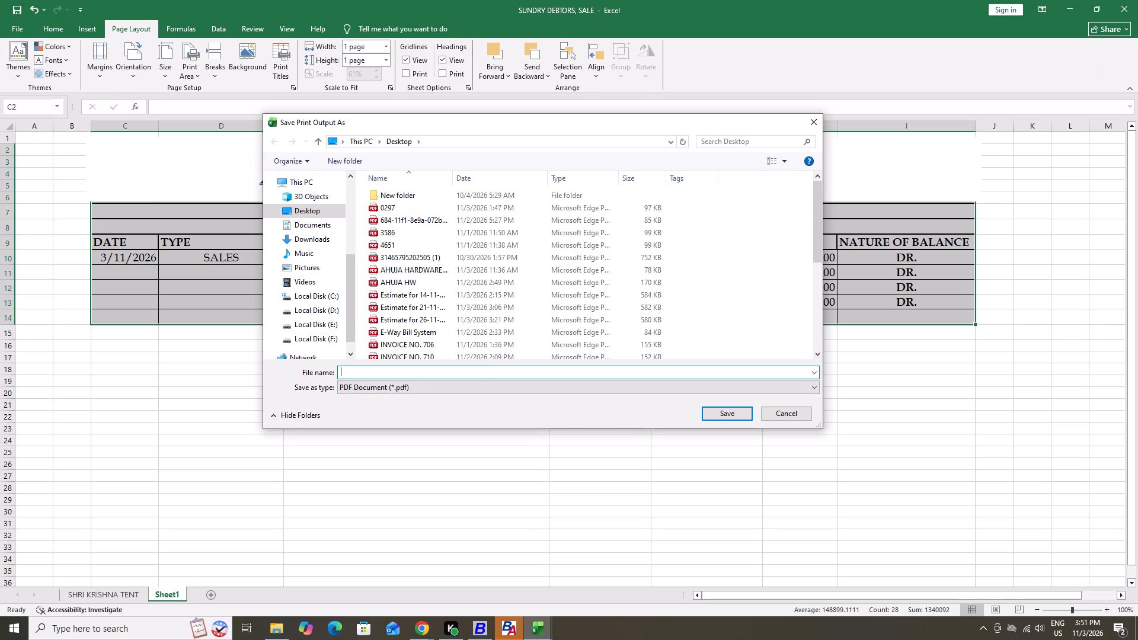
{"action": "type", "text": "Estimate"}
{"action": "key", "text": "Return"}
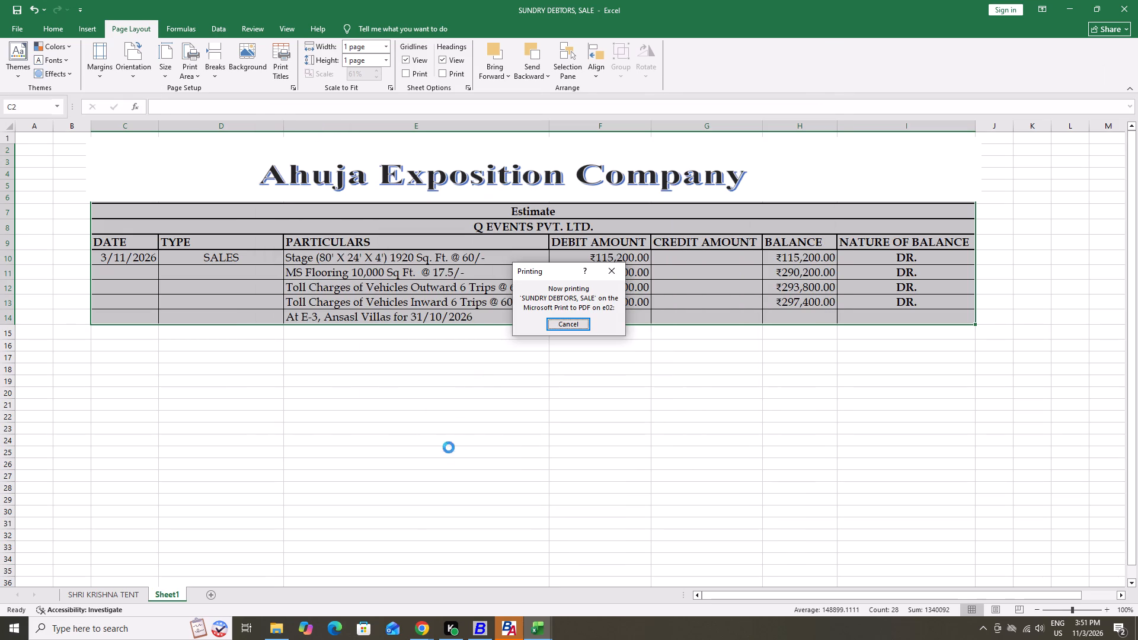
Open the new Estimate PDF from the Desktop folder in File Explorer, check its layout, and close it.
{"action": "left_click", "coordinate": [284, 630]}
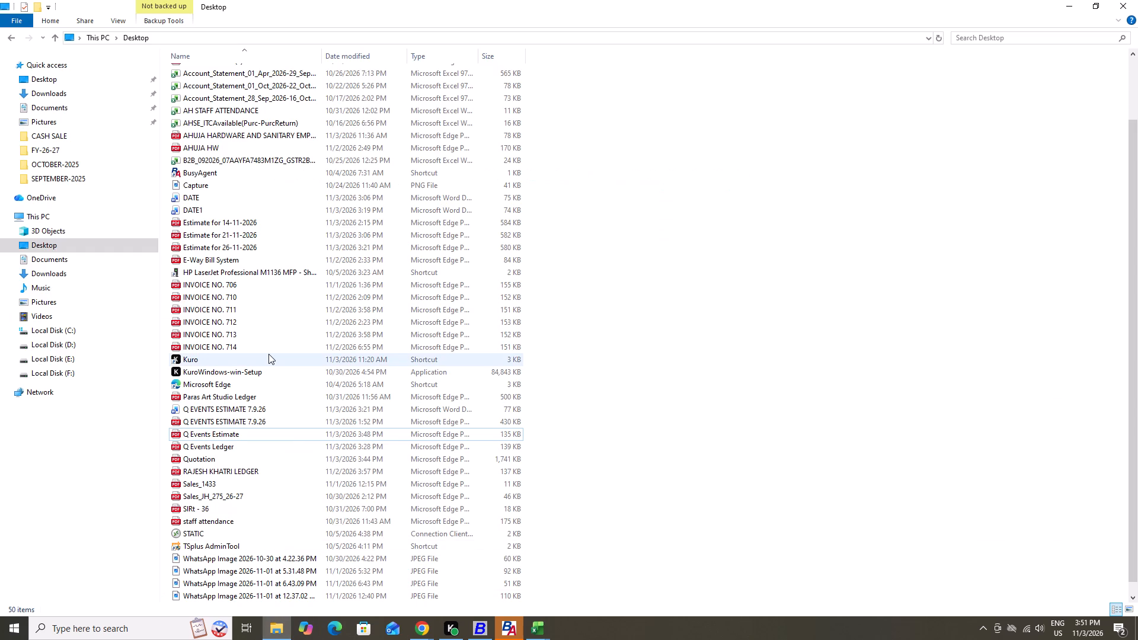
{"action": "scroll", "coordinate": [257, 447], "scroll_direction": "down", "scroll_amount": 2}
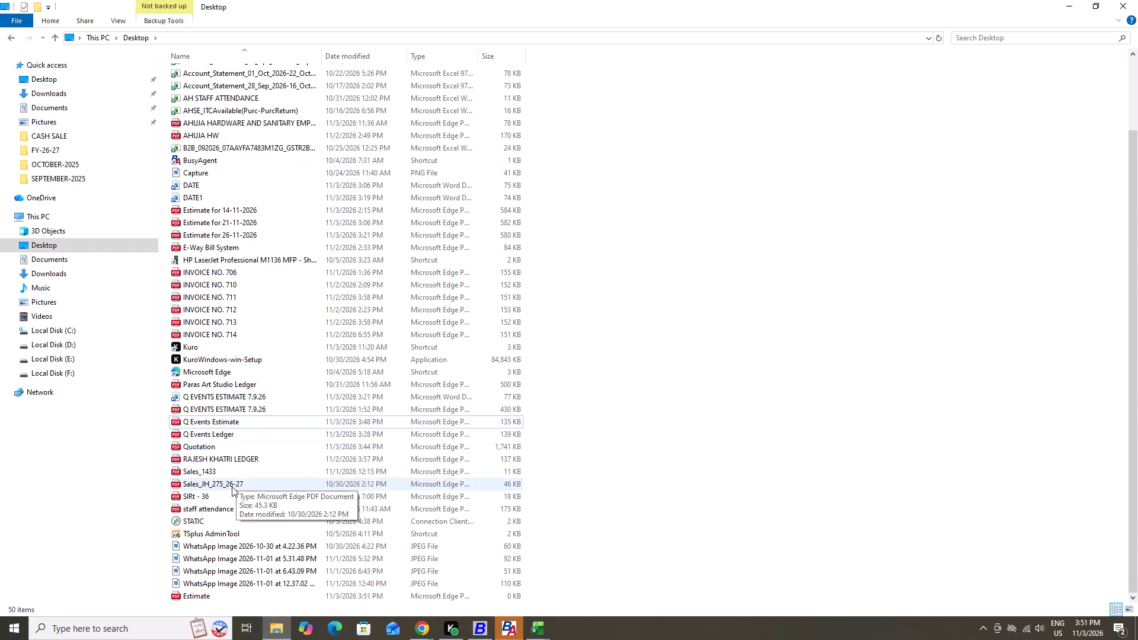
{"action": "double_click", "coordinate": [203, 597]}
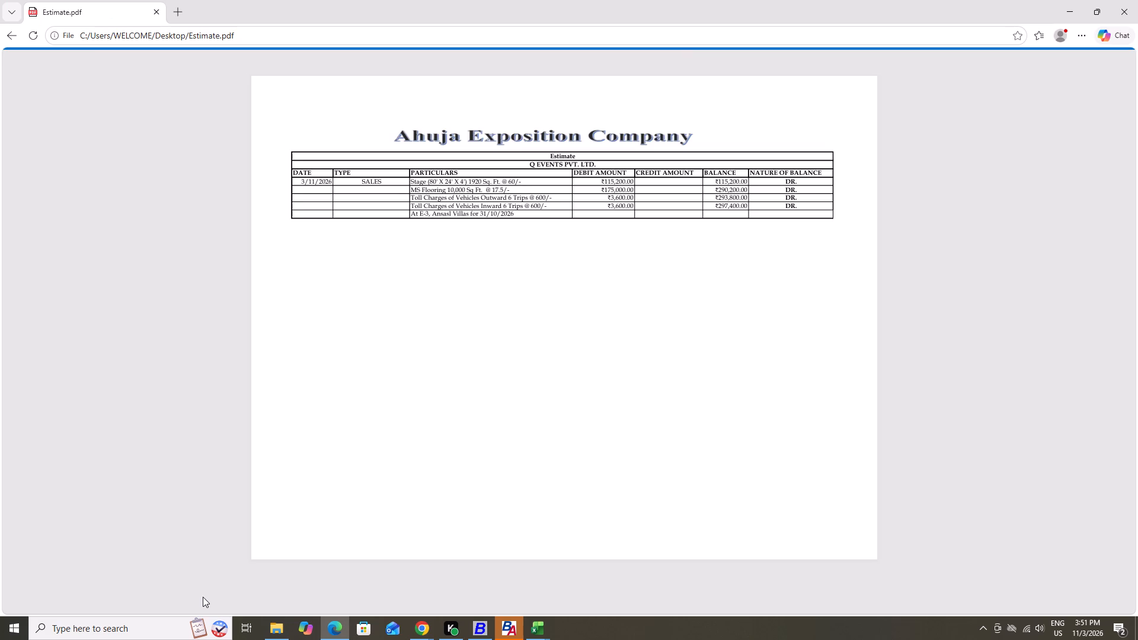
{"action": "left_click", "coordinate": [1137, 0]}
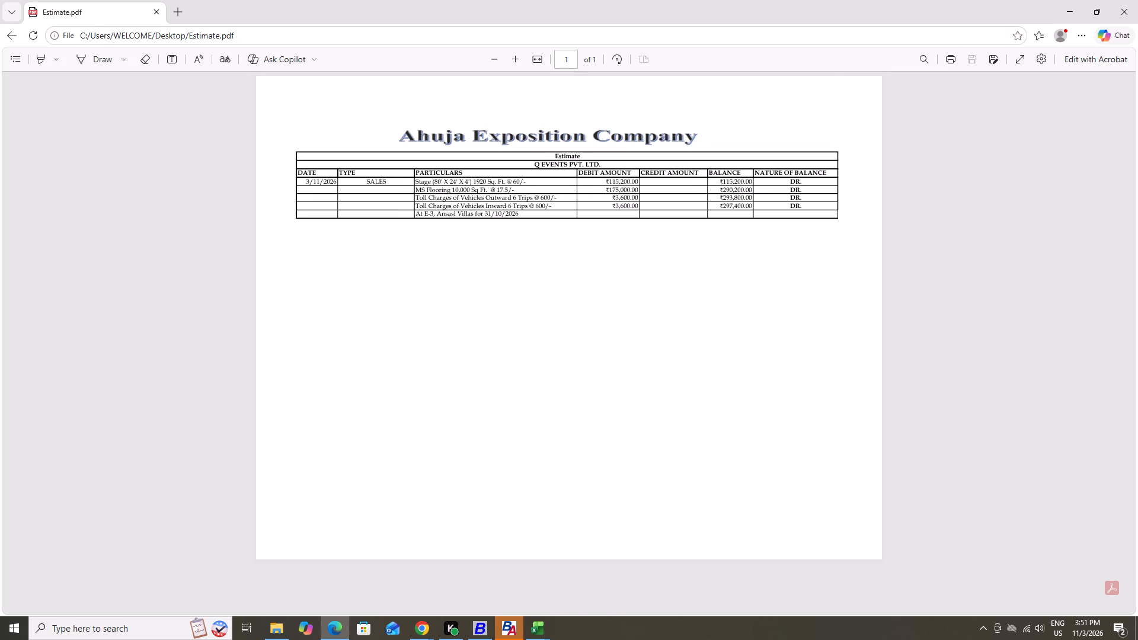
In File Explorer, rename the Estimate PDF on the Desktop as Q Events Estimate.
{"action": "left_click", "coordinate": [276, 626]}
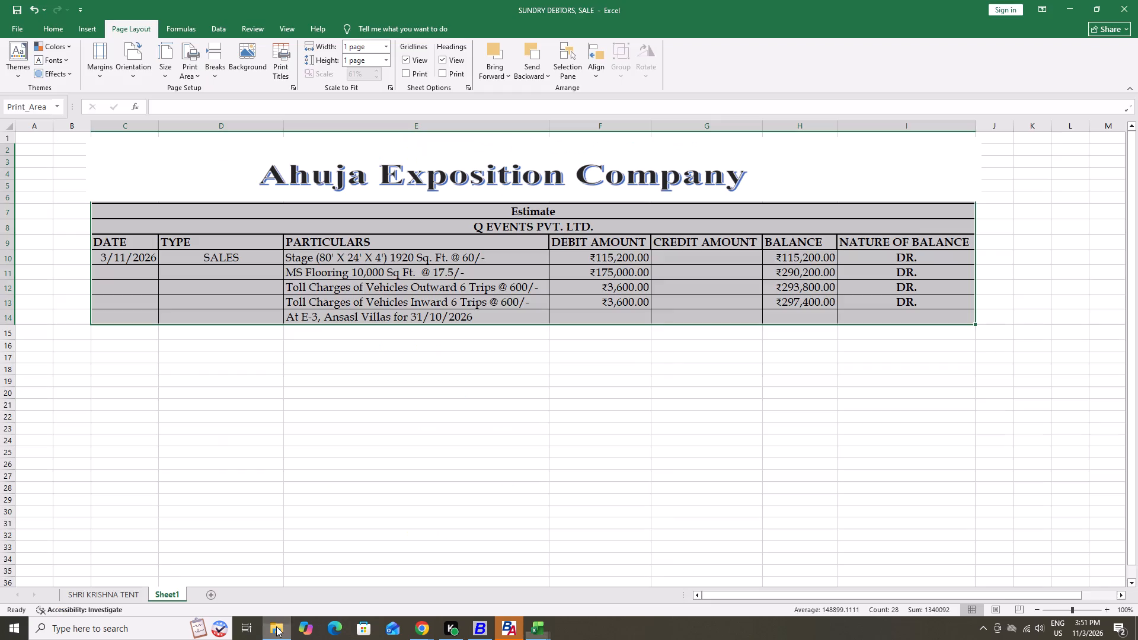
{"action": "left_click", "coordinate": [276, 626]}
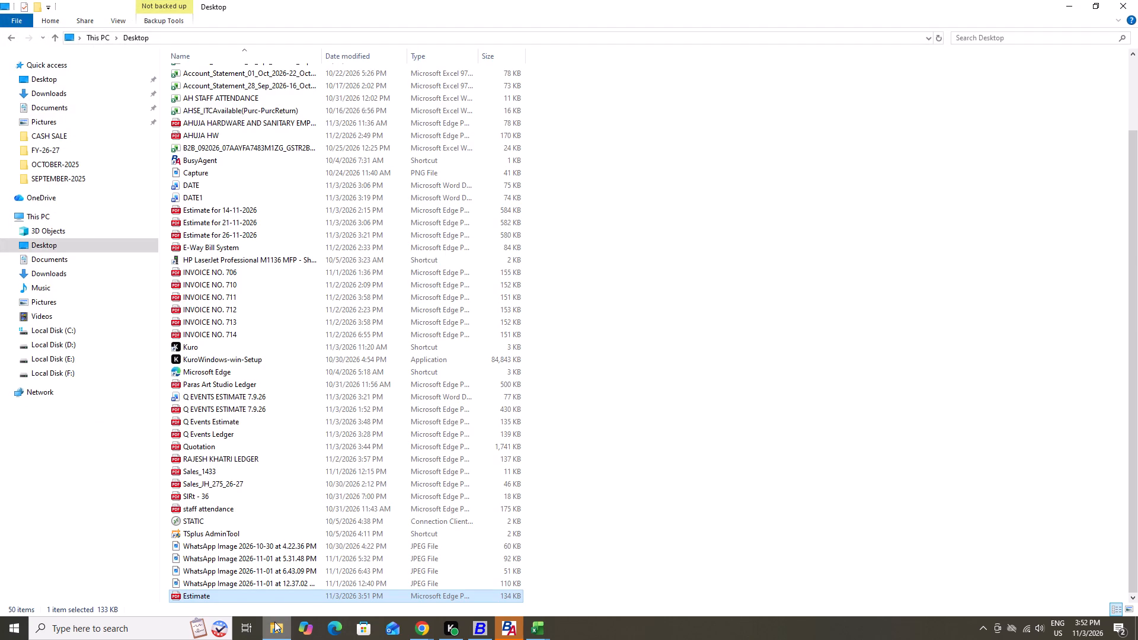
{"action": "key", "text": "F2"}
{"action": "key", "text": "BackSpace"}
{"action": "key", "text": "q"}
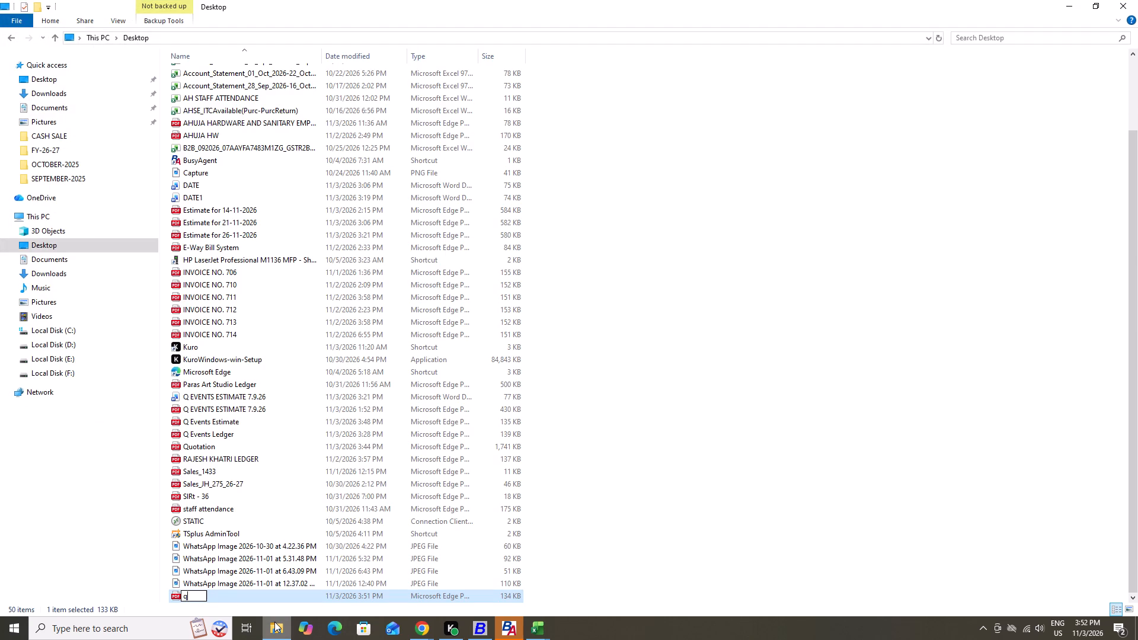
{"action": "key", "text": "BackSpace"}
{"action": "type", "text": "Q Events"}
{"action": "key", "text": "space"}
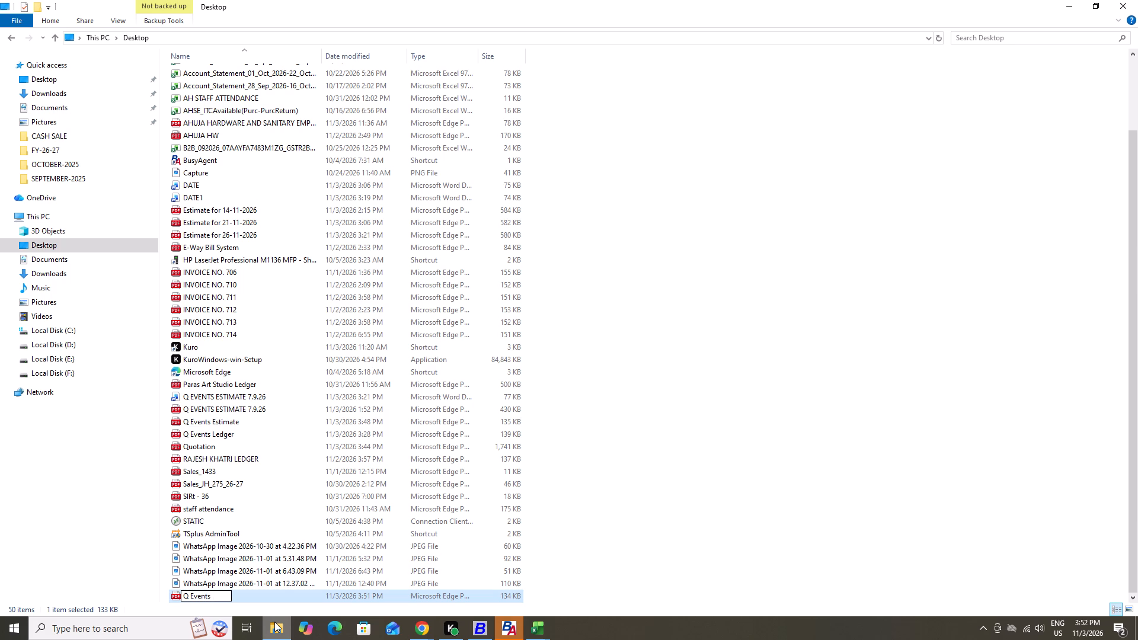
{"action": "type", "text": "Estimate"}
Finish renaming the new Estimate PDF on the Desktop, accepting the name Q Events Estimate (2).
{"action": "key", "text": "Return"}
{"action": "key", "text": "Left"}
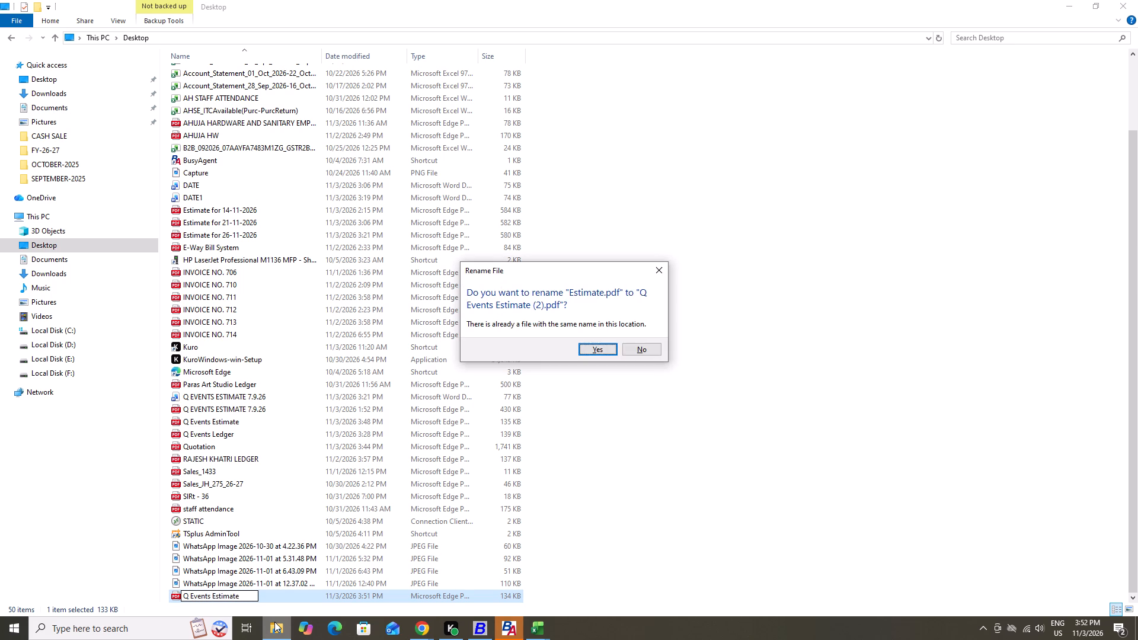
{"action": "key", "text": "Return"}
Delete the older Q Events Estimate PDF from the Desktop folder, the one dated 3:48 PM.
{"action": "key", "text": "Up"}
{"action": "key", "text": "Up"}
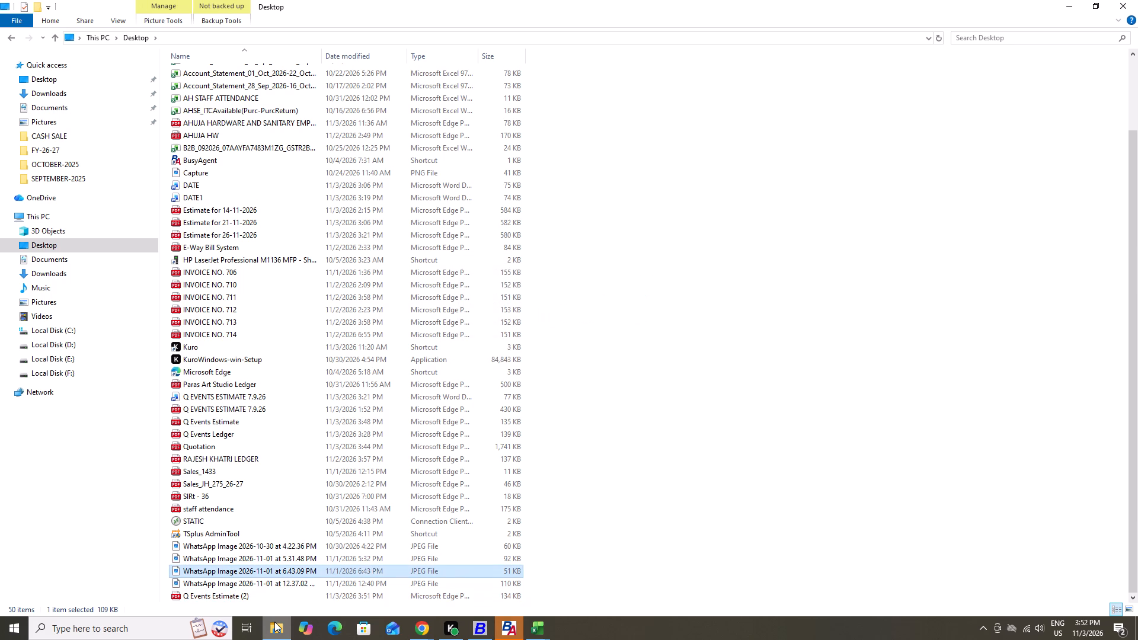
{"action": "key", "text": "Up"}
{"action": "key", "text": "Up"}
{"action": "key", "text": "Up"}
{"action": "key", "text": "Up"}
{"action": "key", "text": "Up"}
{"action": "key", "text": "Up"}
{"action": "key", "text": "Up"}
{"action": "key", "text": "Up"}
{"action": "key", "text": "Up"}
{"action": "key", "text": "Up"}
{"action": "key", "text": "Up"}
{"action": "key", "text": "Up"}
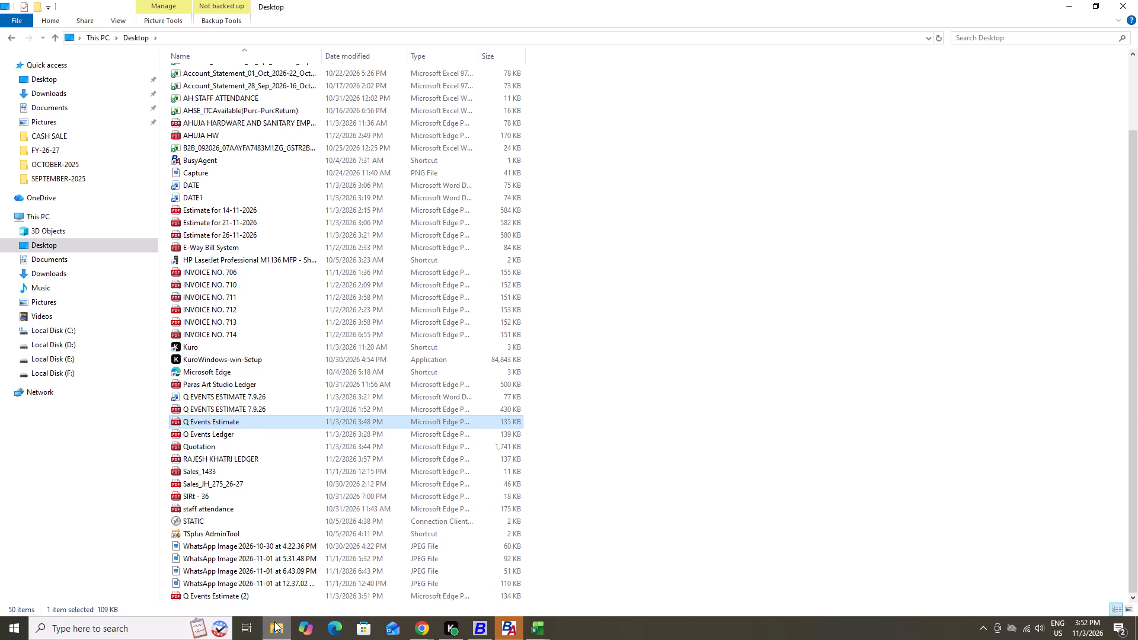